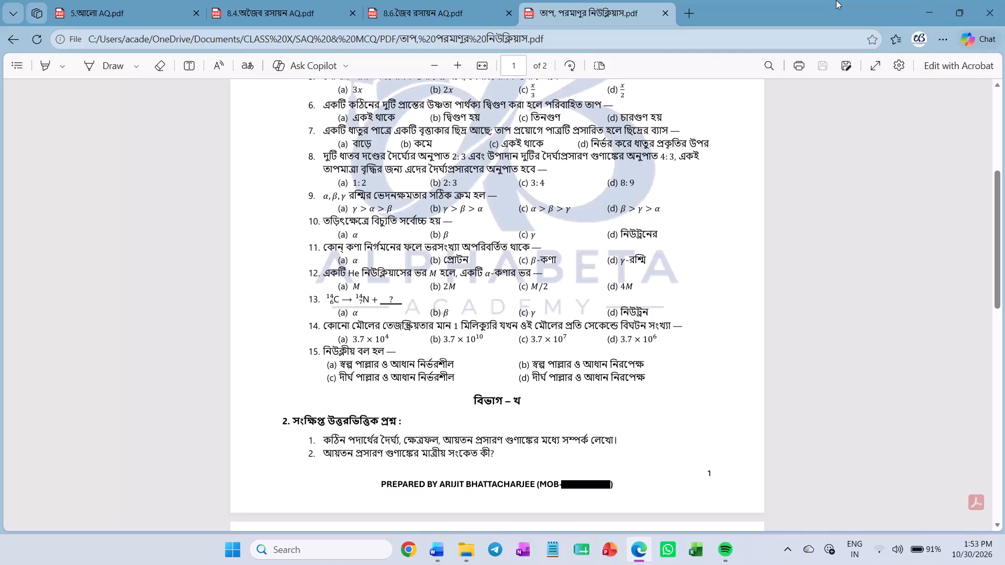
Switch to File Explorer and open the Word document রসায়ন -II from the SAQ & MCQ folder in Documents > CLASS X.
{"action": "left_click", "coordinate": [926, 9]}
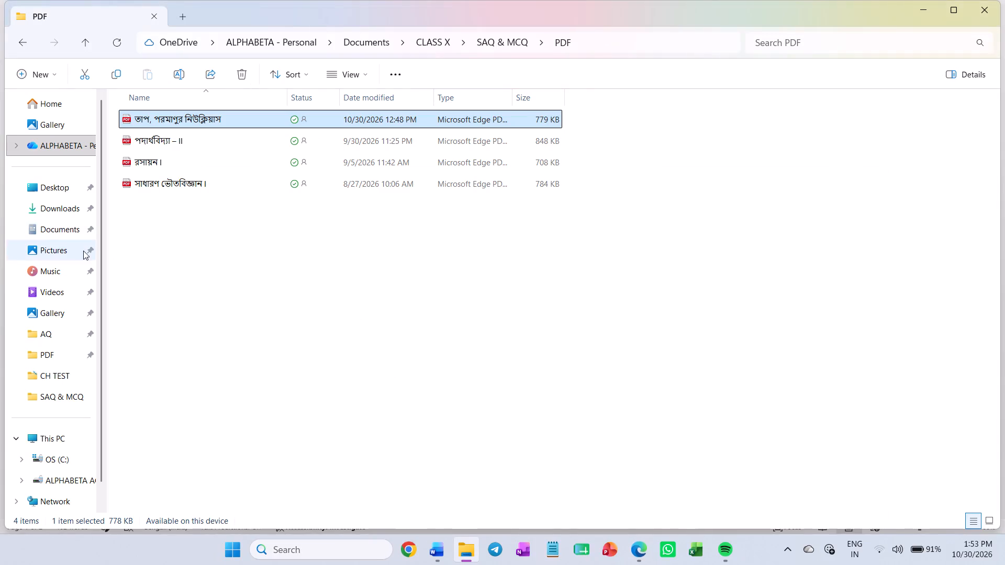
{"action": "left_click", "coordinate": [24, 221]}
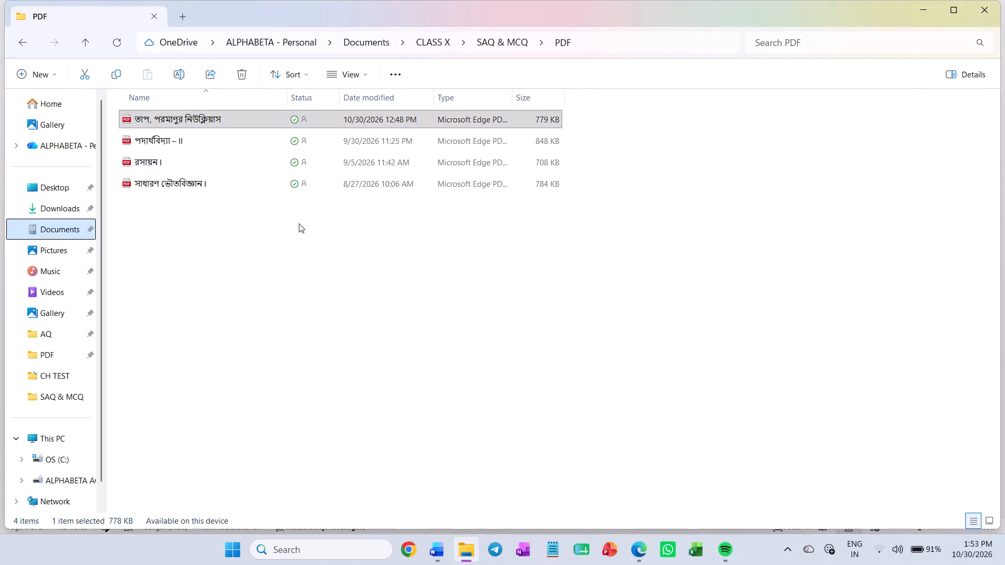
{"action": "double_click", "coordinate": [63, 226]}
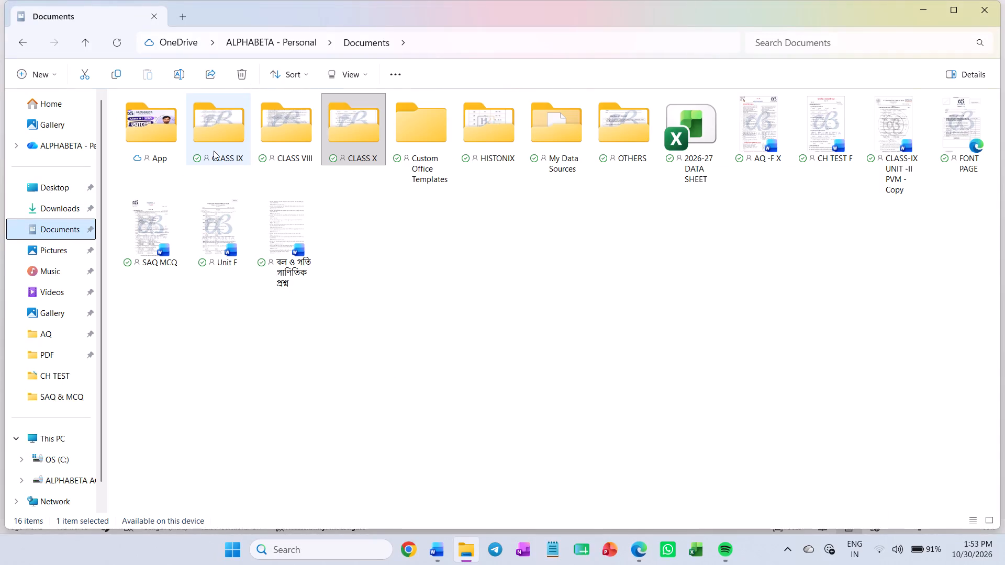
{"action": "double_click", "coordinate": [337, 143]}
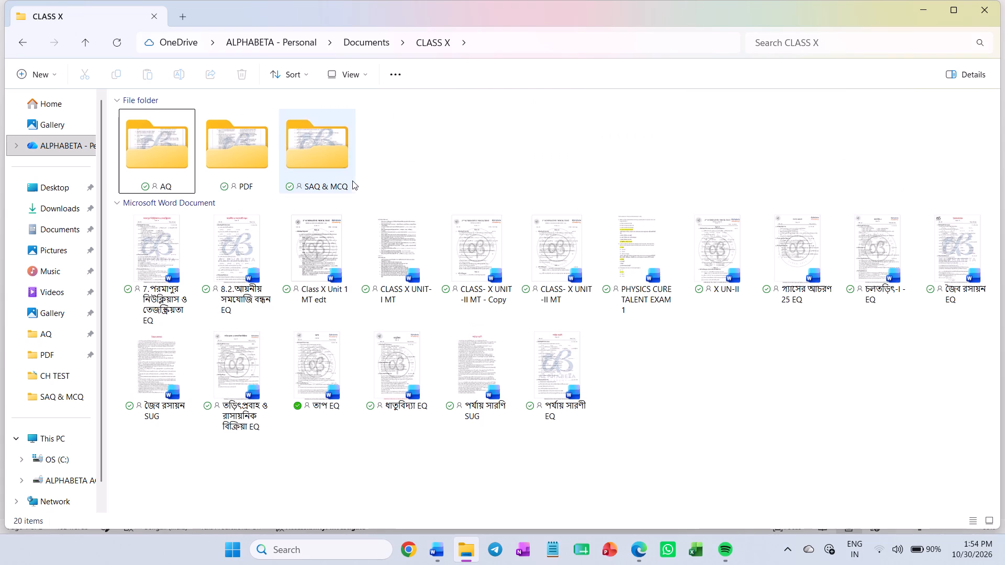
{"action": "double_click", "coordinate": [320, 177]}
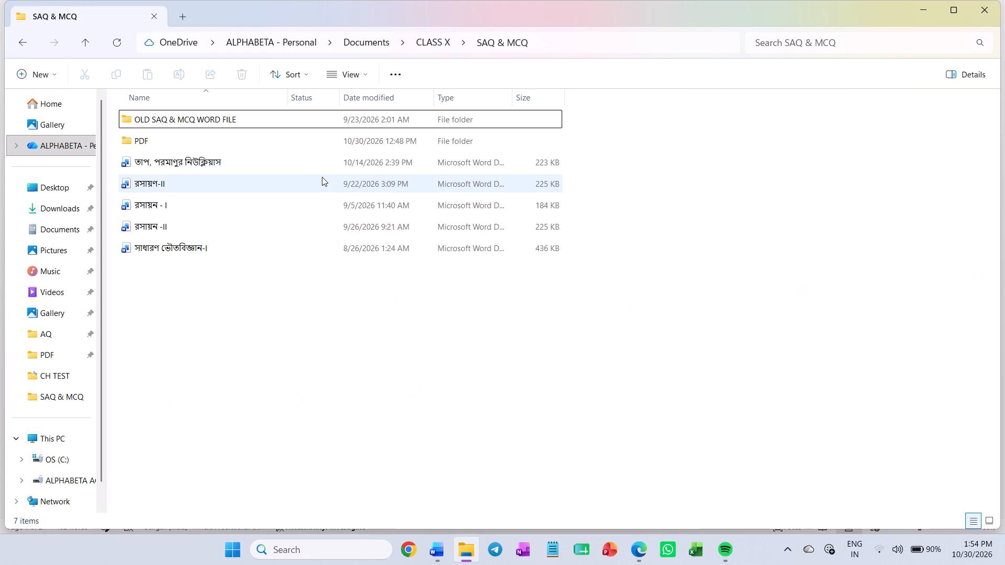
{"action": "double_click", "coordinate": [157, 223]}
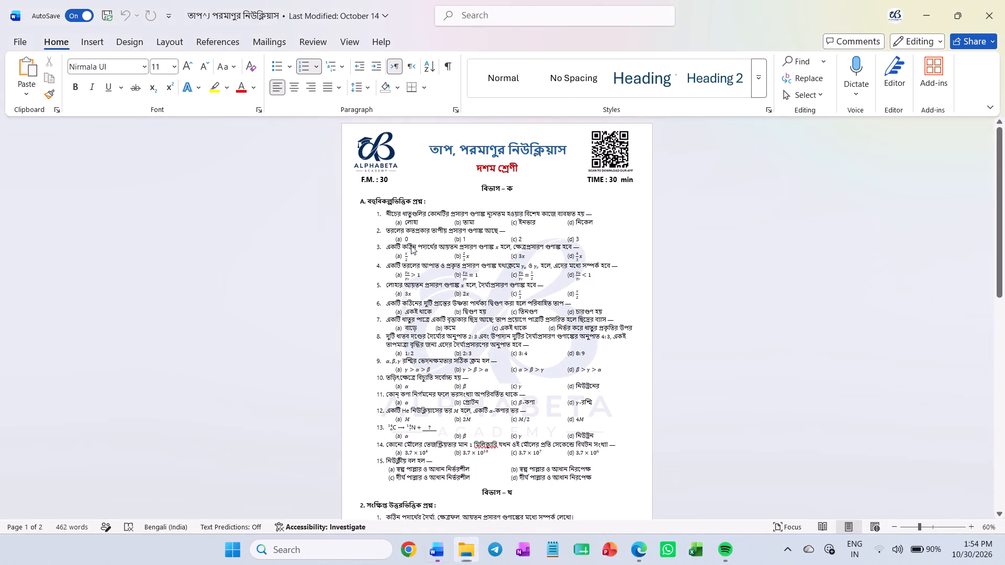
{"action": "scroll", "coordinate": [416, 254], "scroll_direction": "down", "scroll_amount": 3}
{"action": "scroll", "coordinate": [450, 258], "scroll_direction": "up", "scroll_amount": 2}
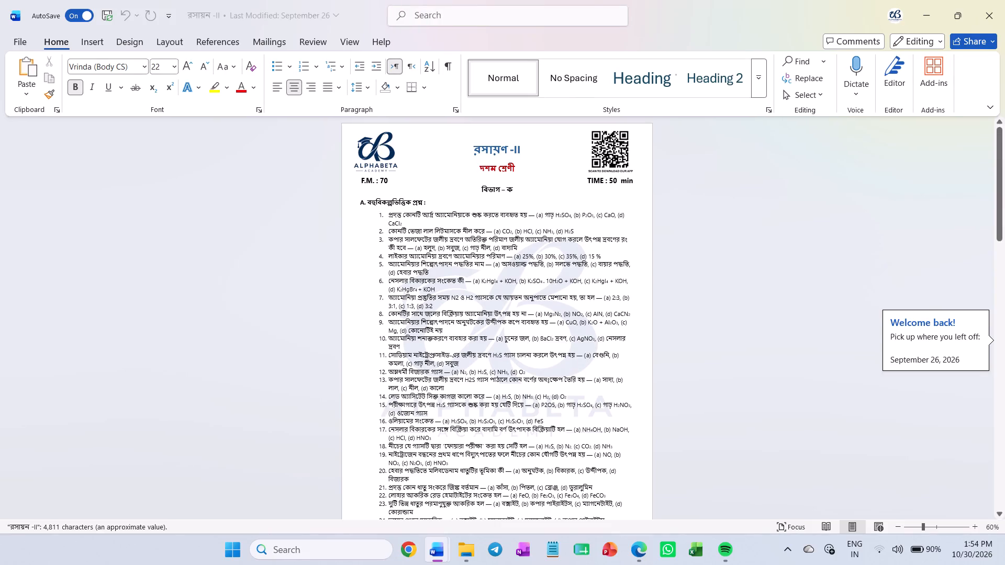
Examine the multiple-choice questions, short-answer questions and column-matching table throughout the রসায়ন -II paper.
{"action": "scroll", "coordinate": [450, 258], "scroll_direction": "down", "scroll_amount": 19}
{"action": "scroll", "coordinate": [450, 268], "scroll_direction": "down", "scroll_amount": 14}
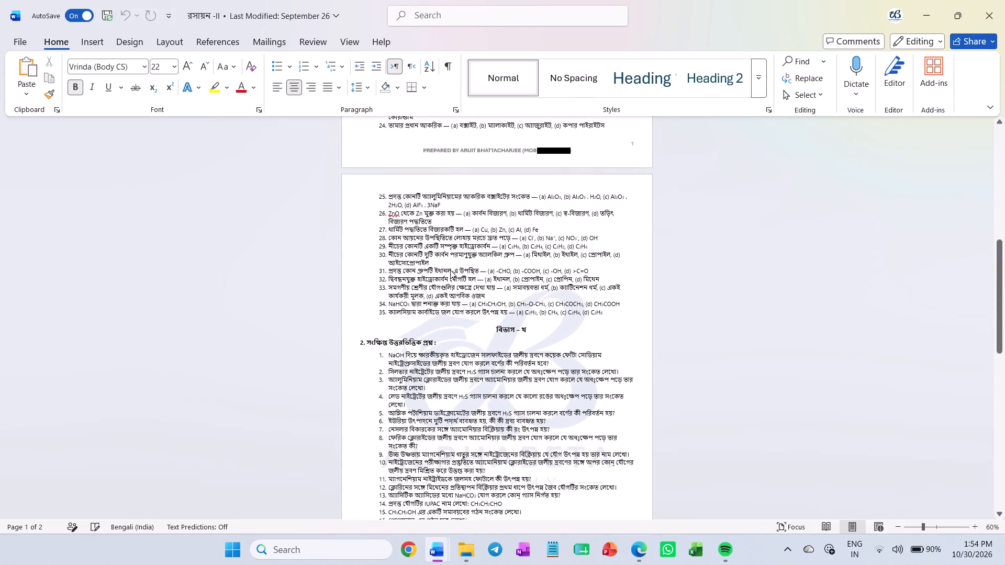
{"action": "scroll", "coordinate": [450, 270], "scroll_direction": "down", "scroll_amount": 12}
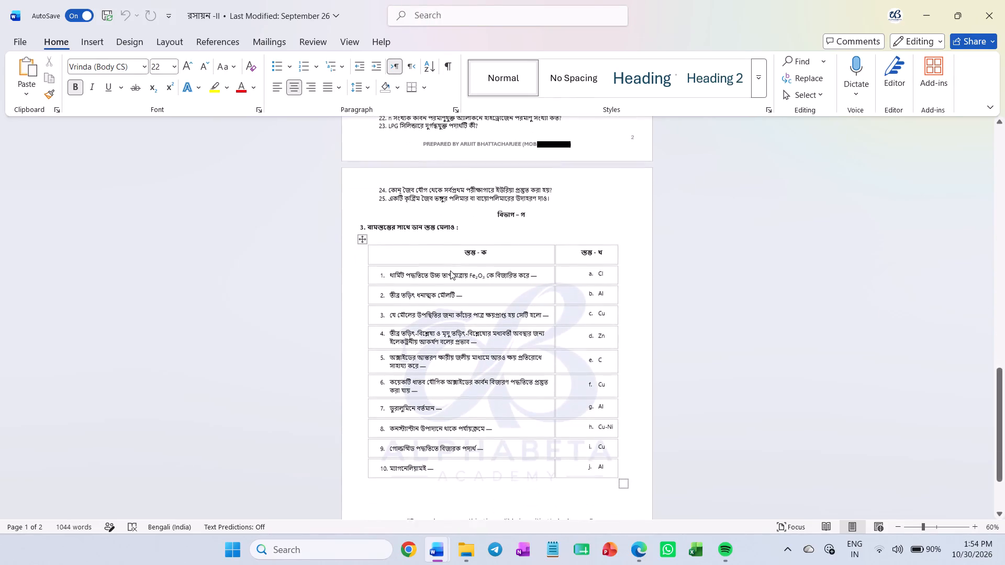
{"action": "scroll", "coordinate": [450, 270], "scroll_direction": "down", "scroll_amount": 5}
{"action": "scroll", "coordinate": [450, 270], "scroll_direction": "up", "scroll_amount": 16}
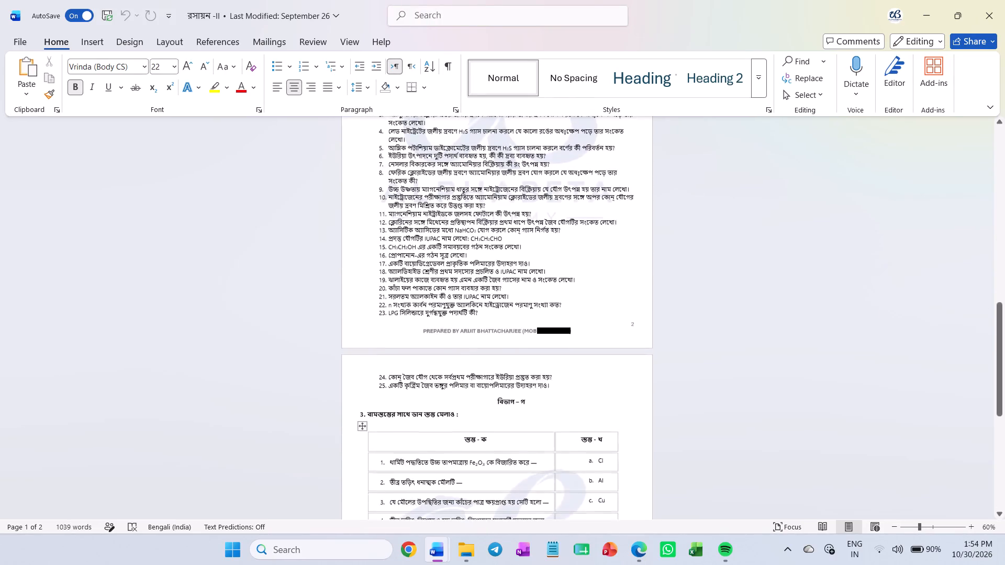
{"action": "scroll", "coordinate": [450, 272], "scroll_direction": "up", "scroll_amount": 20}
{"action": "scroll", "coordinate": [450, 272], "scroll_direction": "up", "scroll_amount": 17}
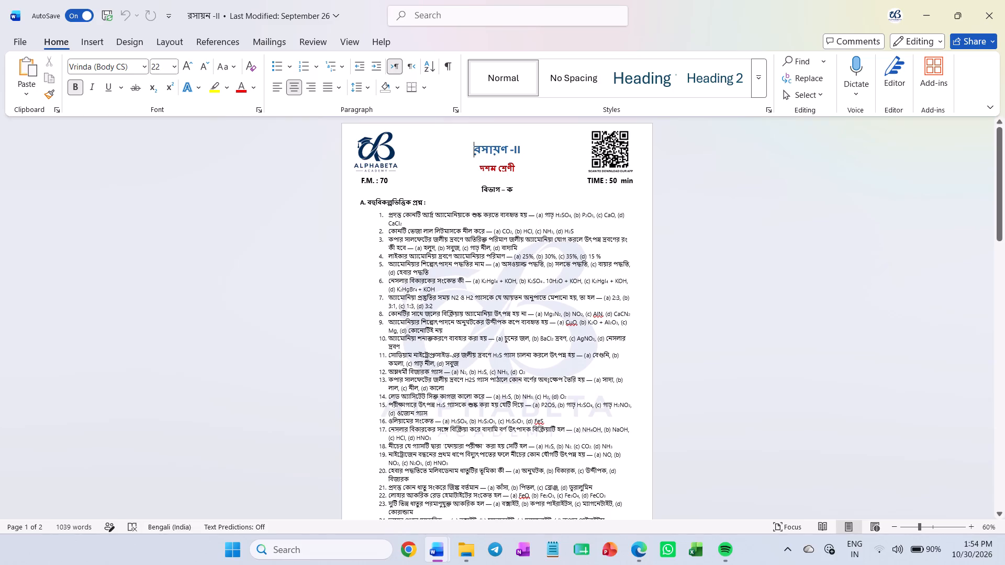
{"action": "scroll", "coordinate": [430, 254], "scroll_direction": "down", "scroll_amount": 9}
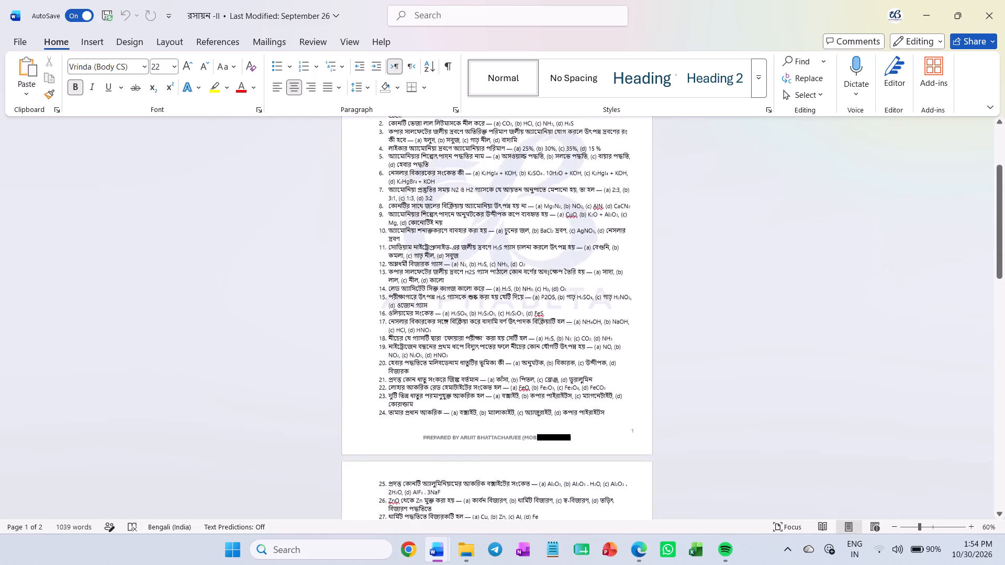
{"action": "scroll", "coordinate": [429, 264], "scroll_direction": "down", "scroll_amount": 13}
{"action": "scroll", "coordinate": [434, 279], "scroll_direction": "down", "scroll_amount": 15}
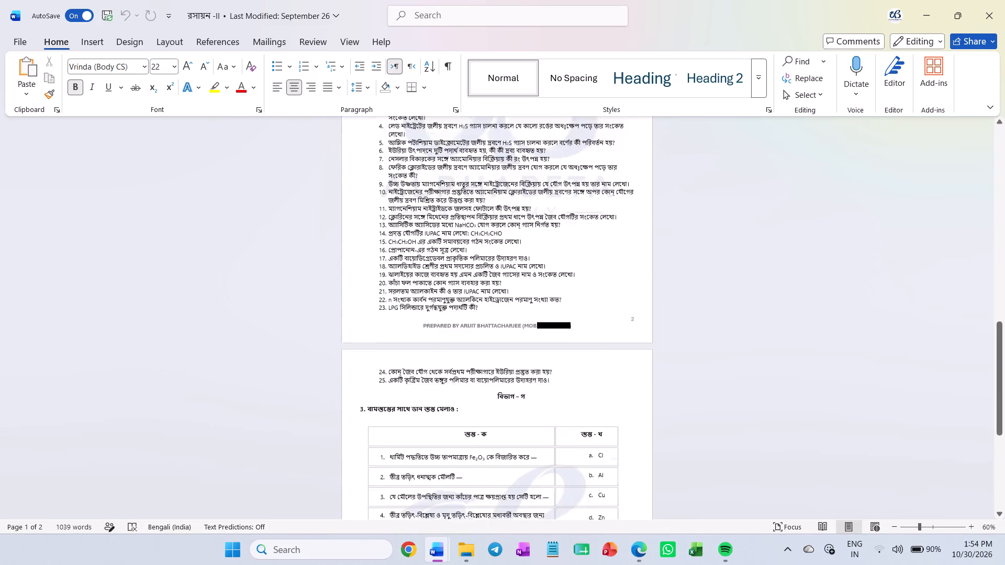
{"action": "scroll", "coordinate": [434, 281], "scroll_direction": "down", "scroll_amount": 11}
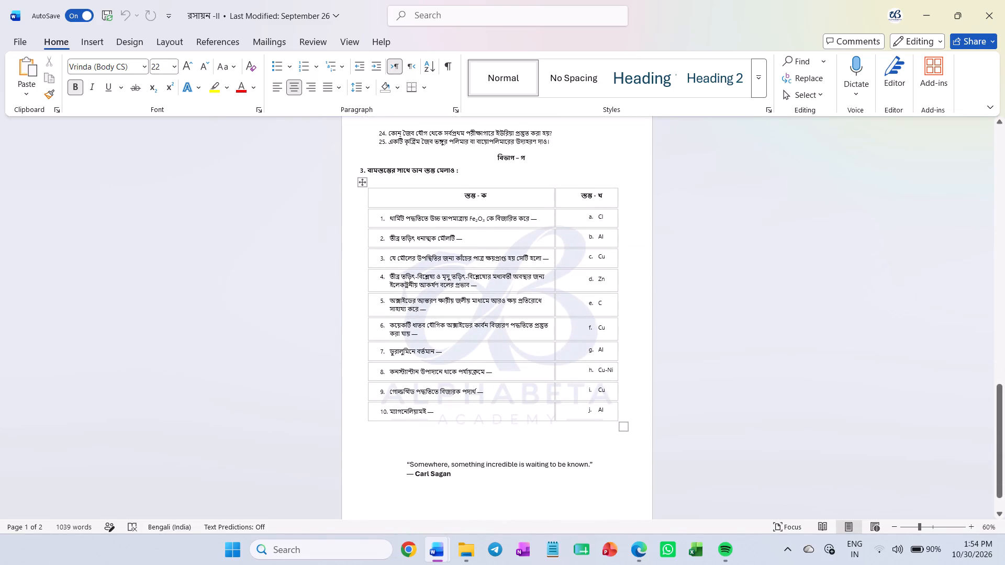
{"action": "scroll", "coordinate": [517, 286], "scroll_direction": "up", "scroll_amount": 4, "text": "ctrl"}
{"action": "scroll", "coordinate": [517, 289], "scroll_direction": "down", "scroll_amount": 2}
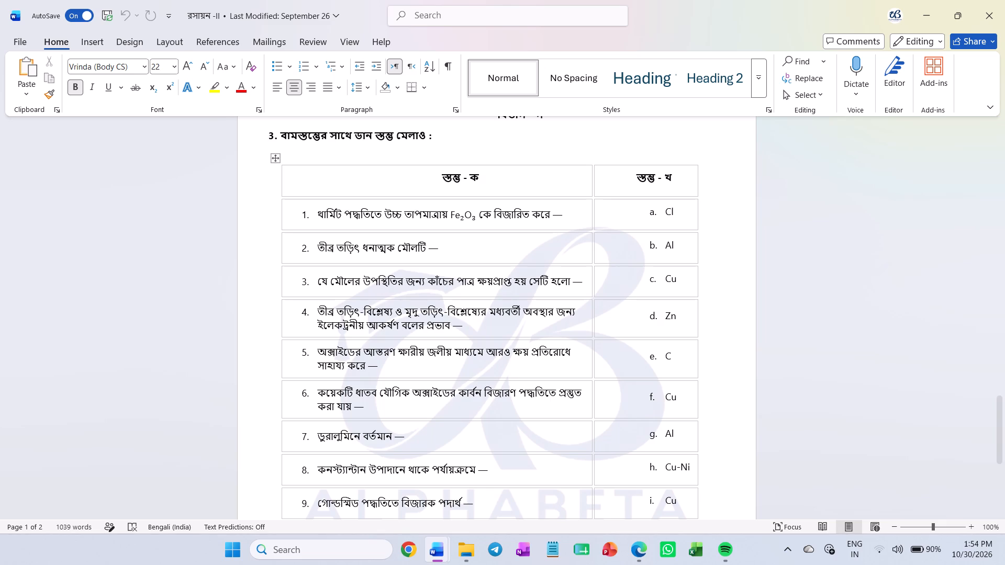
{"action": "scroll", "coordinate": [506, 288], "scroll_direction": "up", "scroll_amount": 20}
{"action": "scroll", "coordinate": [506, 288], "scroll_direction": "up", "scroll_amount": 8}
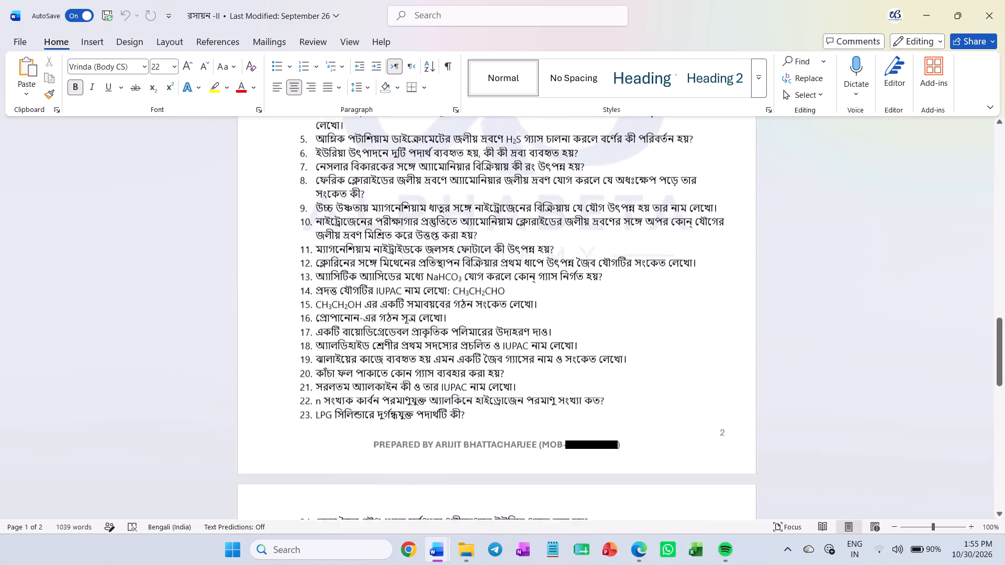
{"action": "scroll", "coordinate": [506, 288], "scroll_direction": "up", "scroll_amount": 14}
{"action": "scroll", "coordinate": [506, 288], "scroll_direction": "up", "scroll_amount": 7}
{"action": "scroll", "coordinate": [506, 284], "scroll_direction": "down", "scroll_amount": 1}
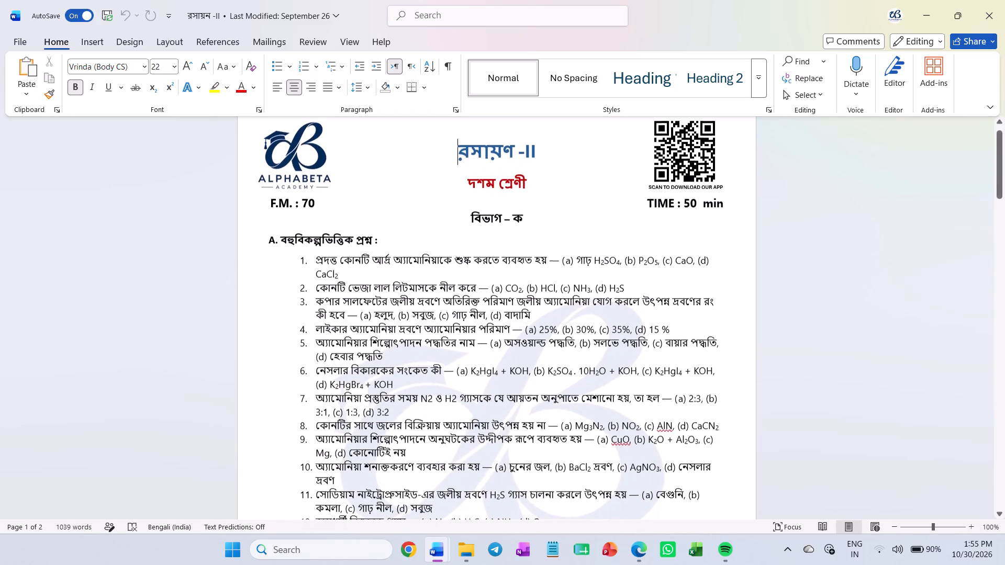
Insert a capital C after Hg in the formula of option (c) of multiple-choice question 6.
{"action": "left_click", "coordinate": [674, 370]}
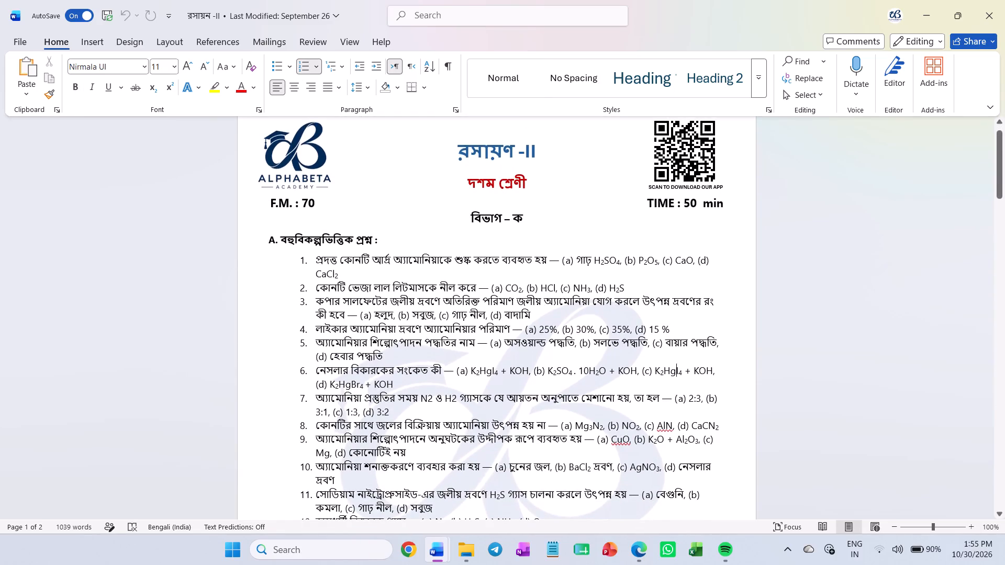
{"action": "key", "text": "c"}
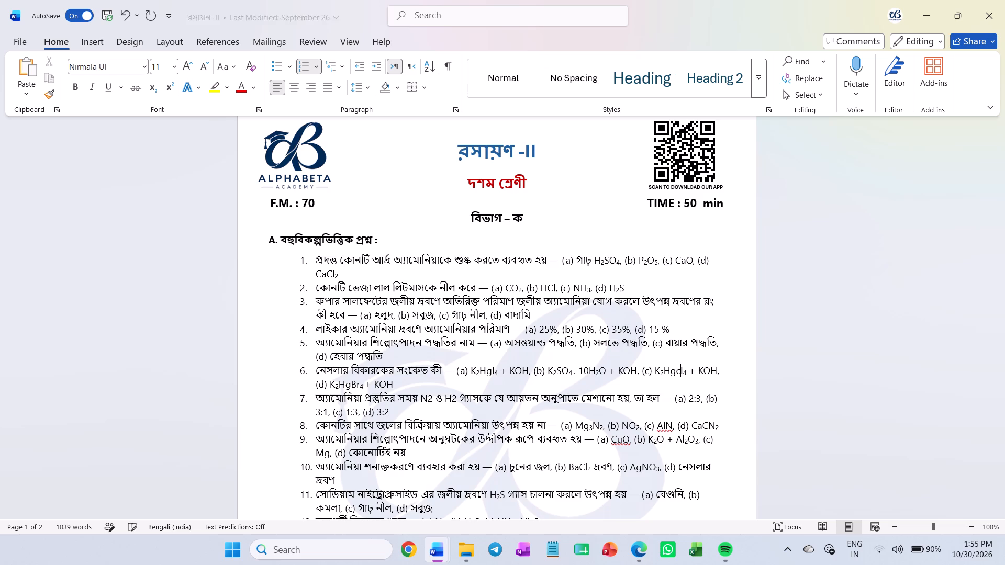
{"action": "key", "text": "BackSpace"}
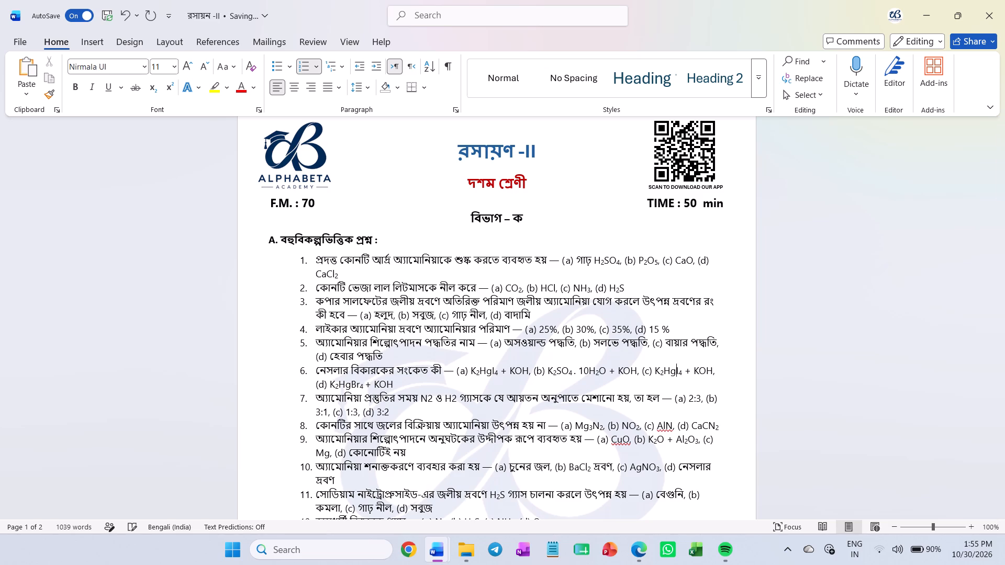
{"action": "key", "text": "shift+c"}
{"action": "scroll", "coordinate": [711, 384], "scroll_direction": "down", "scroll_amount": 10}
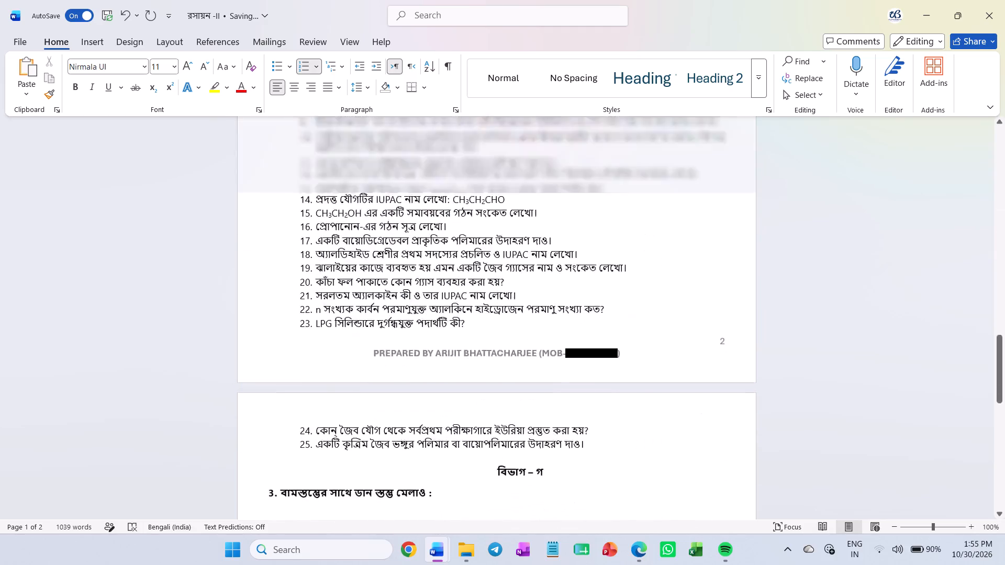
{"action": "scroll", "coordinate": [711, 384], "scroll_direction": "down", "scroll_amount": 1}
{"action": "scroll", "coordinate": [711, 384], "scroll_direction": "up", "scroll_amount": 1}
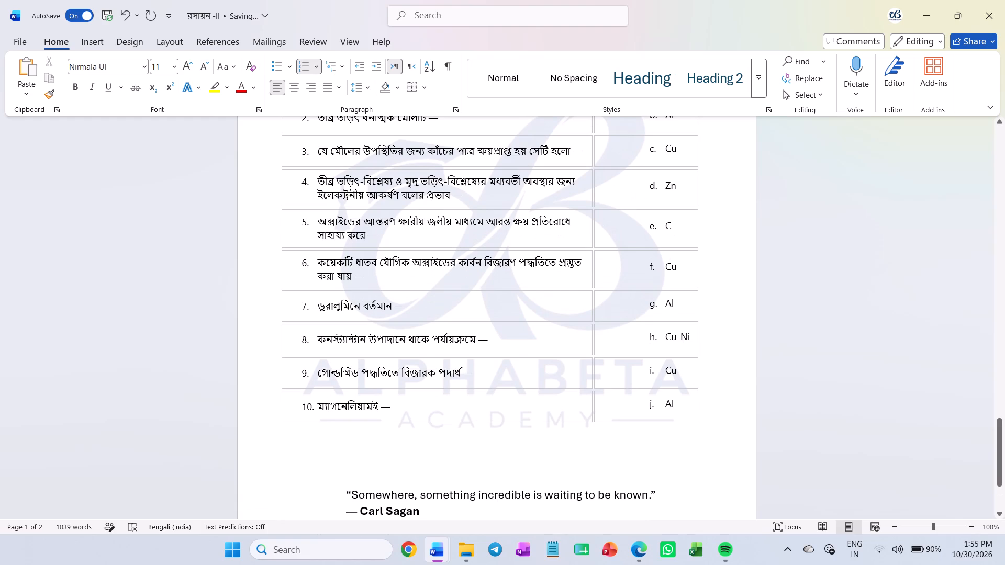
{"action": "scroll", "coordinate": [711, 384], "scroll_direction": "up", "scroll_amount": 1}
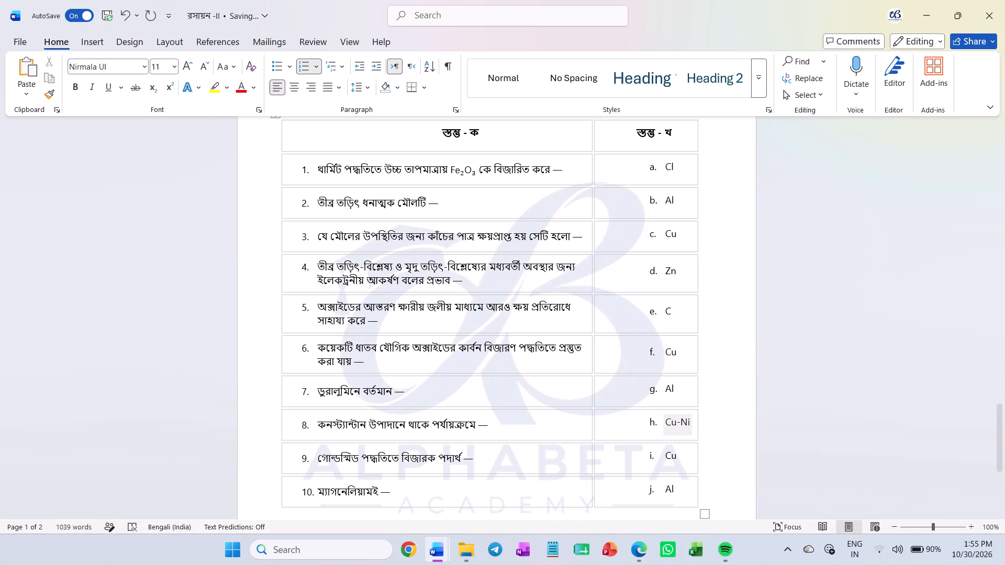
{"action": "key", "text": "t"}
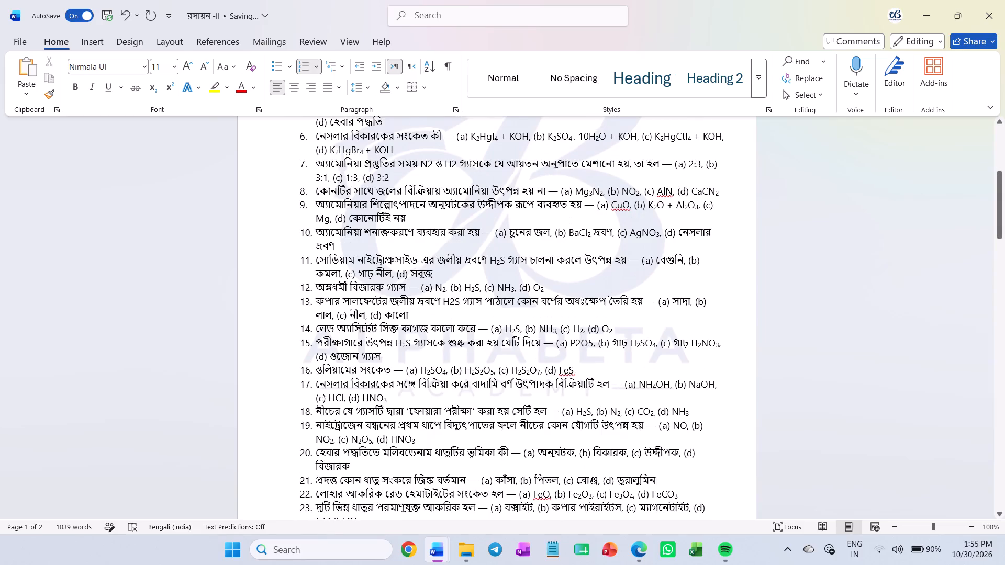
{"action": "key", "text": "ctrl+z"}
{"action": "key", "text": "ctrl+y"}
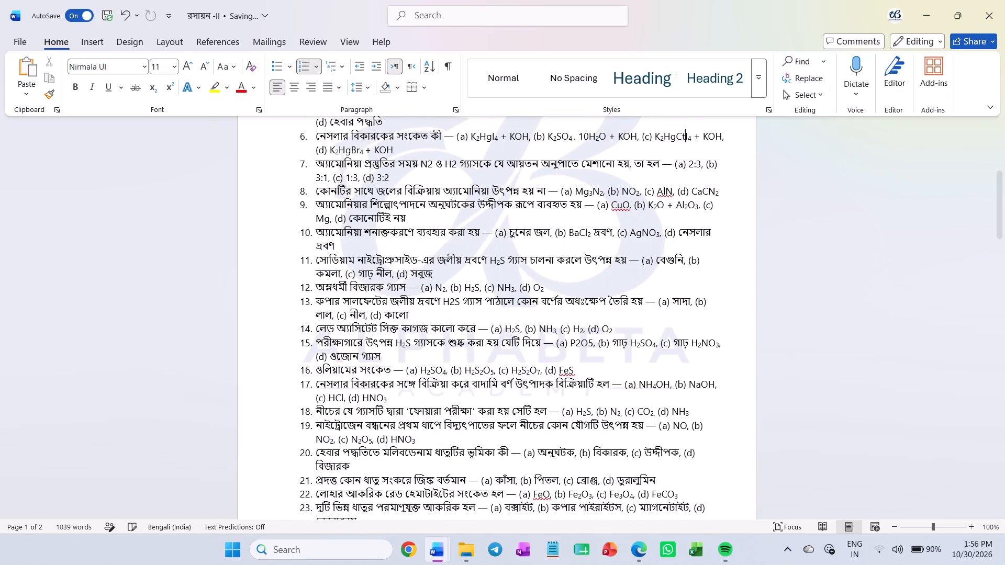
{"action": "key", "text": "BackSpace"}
Replace answer option h of the column-matching table with the Bengali word টিন.
{"action": "scroll", "coordinate": [667, 425], "scroll_direction": "down", "scroll_amount": 5}
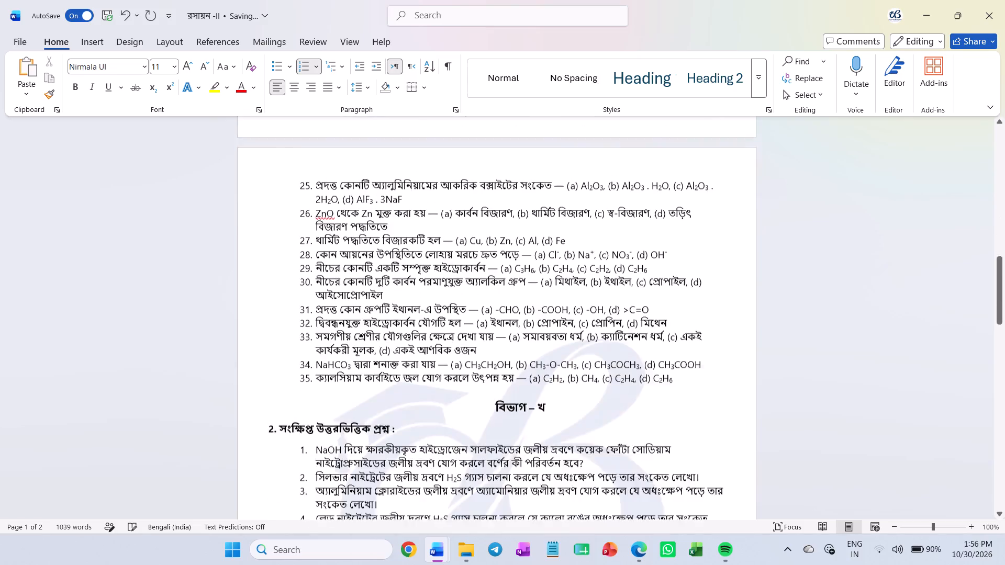
{"action": "scroll", "coordinate": [667, 425], "scroll_direction": "down", "scroll_amount": 9}
{"action": "scroll", "coordinate": [667, 425], "scroll_direction": "up", "scroll_amount": 1}
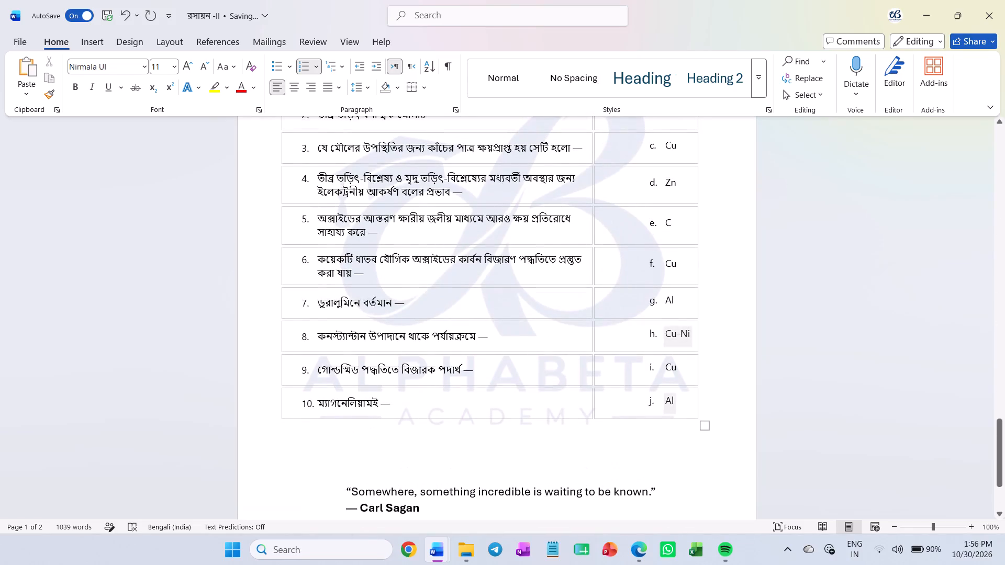
{"action": "left_click", "coordinate": [675, 341]}
{"action": "double_click", "coordinate": [675, 341]}
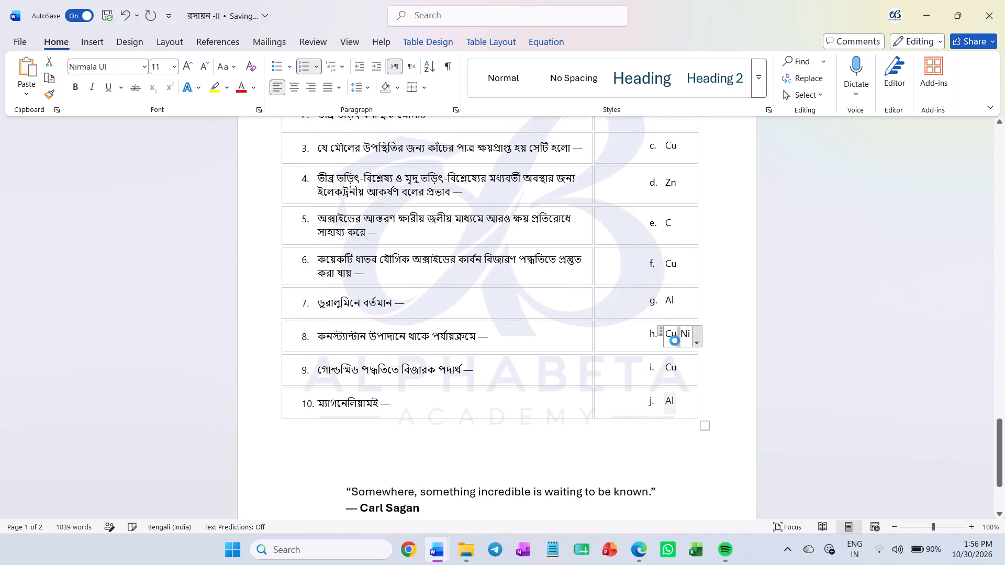
{"action": "left_click_drag", "start_coordinate": [687, 335], "coordinate": [669, 334]}
{"action": "left_click_drag", "start_coordinate": [669, 334], "coordinate": [656, 334]}
{"action": "left_click", "coordinate": [863, 546]}
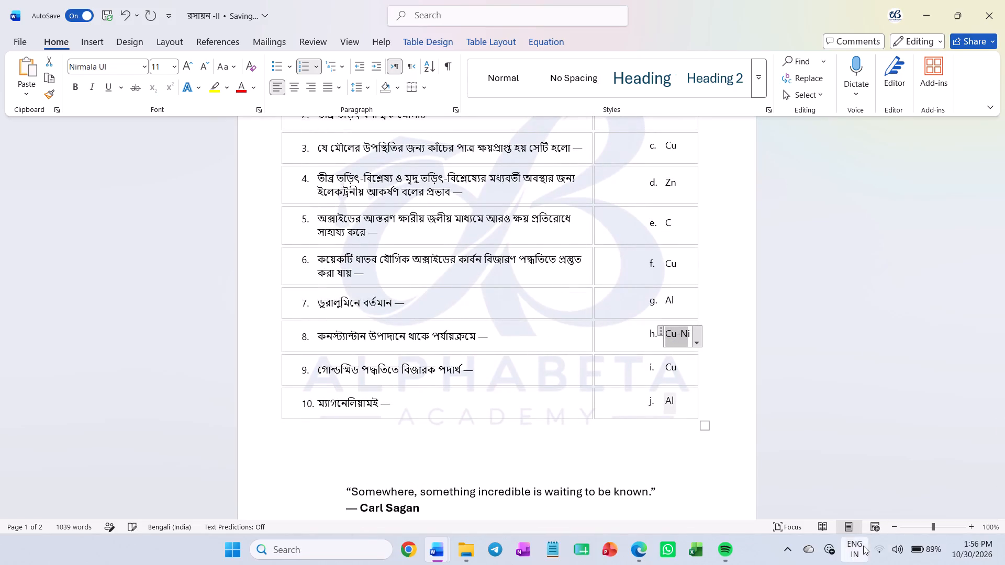
{"action": "left_click", "coordinate": [820, 431]}
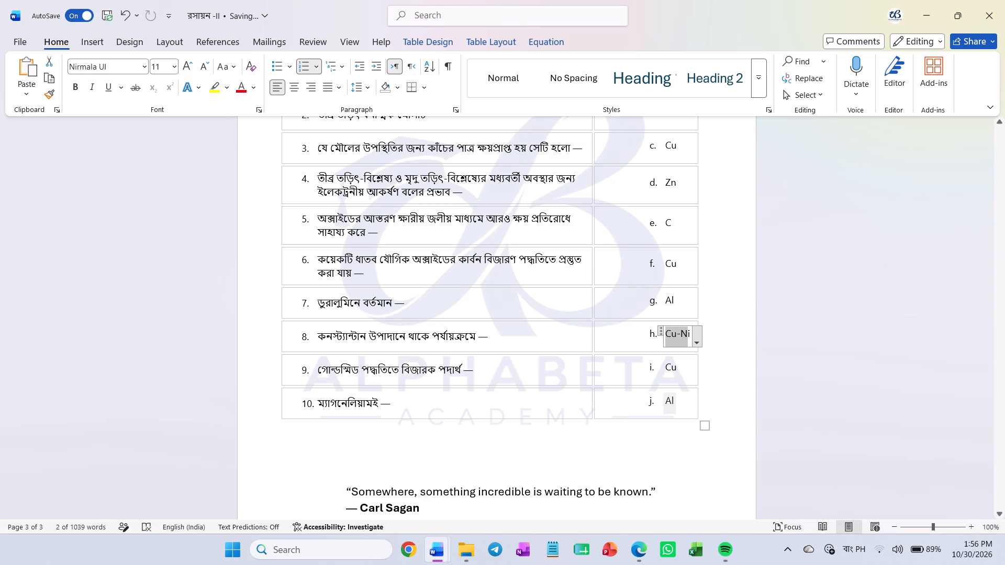
{"action": "type", "text": "tin"}
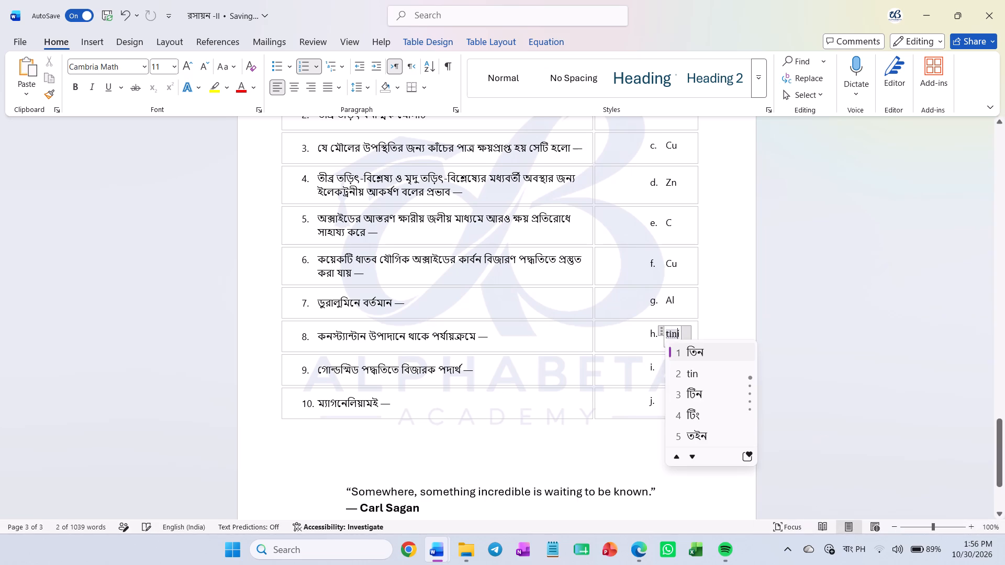
{"action": "key", "text": "3"}
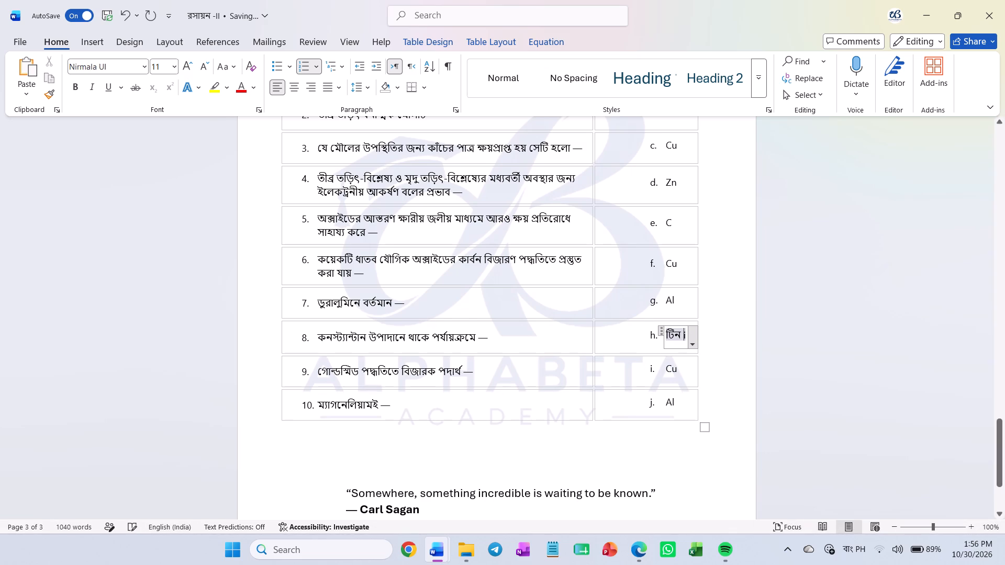
{"action": "key", "text": "Right"}
{"action": "key", "text": "BackSpace"}
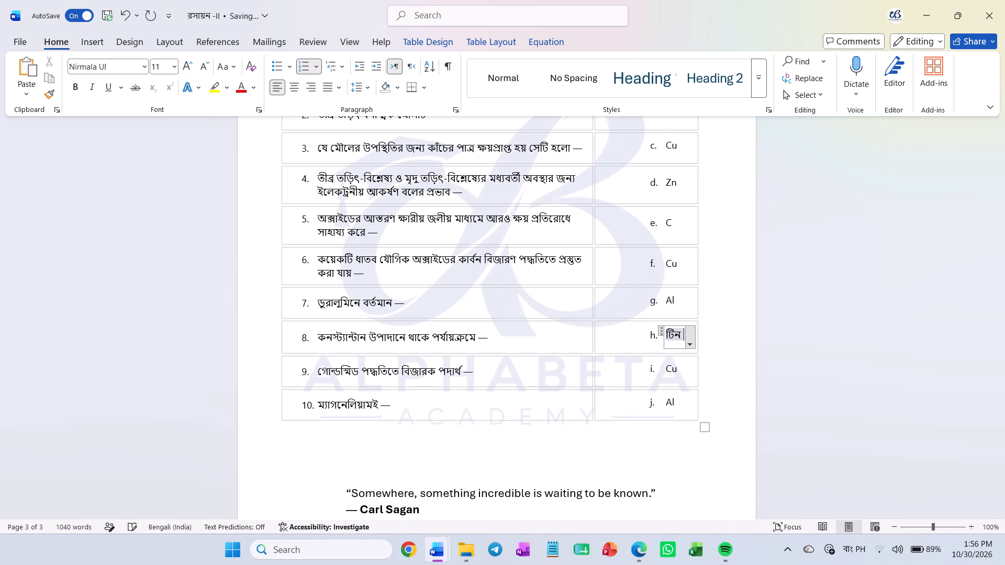
{"action": "left_click", "coordinate": [965, 417]}
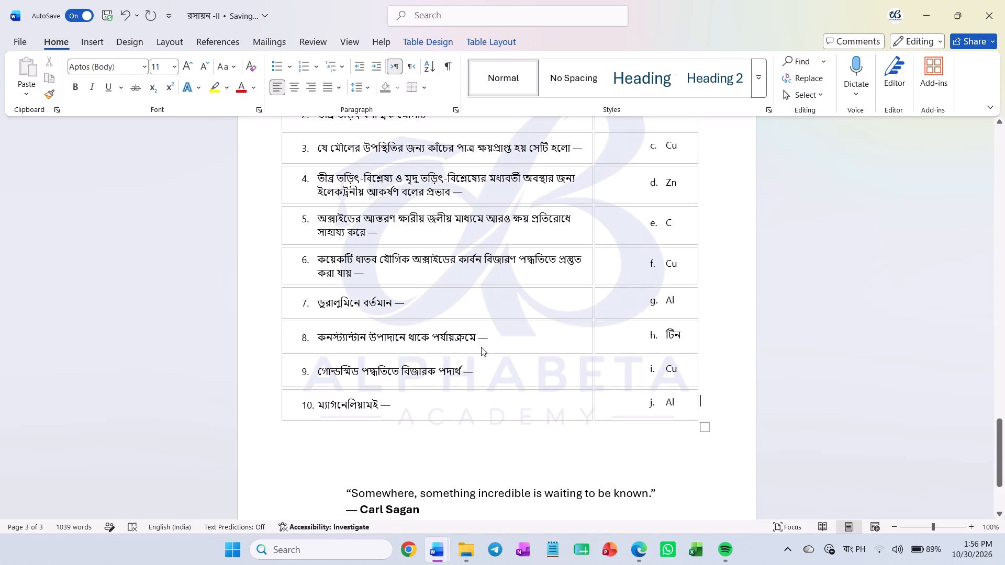
Change the term in item 10 of the column-matching table to ম্যালাকাইট, written as one word before the dash.
{"action": "double_click", "coordinate": [328, 403]}
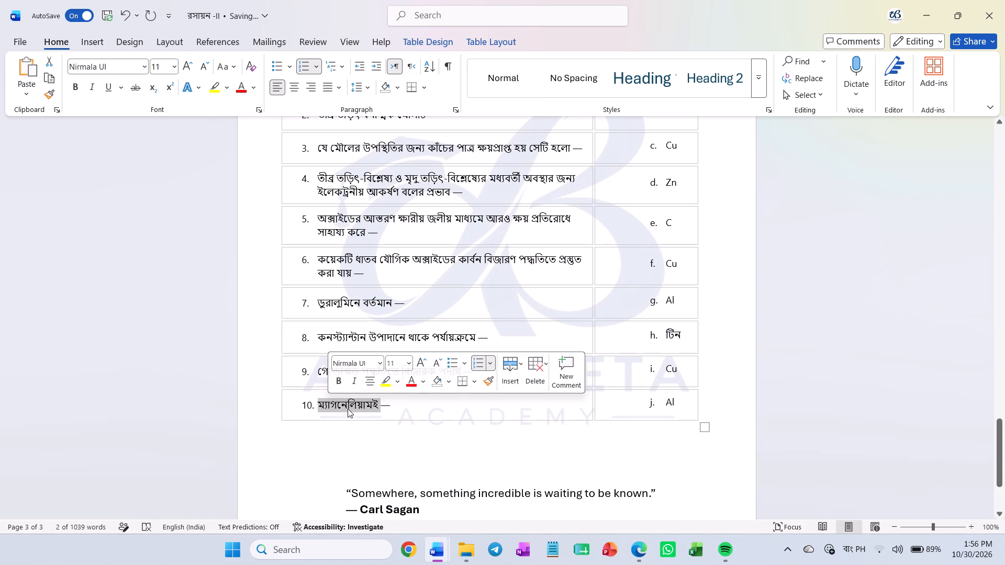
{"action": "left_click", "coordinate": [373, 410]}
{"action": "left_click_drag", "start_coordinate": [378, 406], "coordinate": [350, 402]}
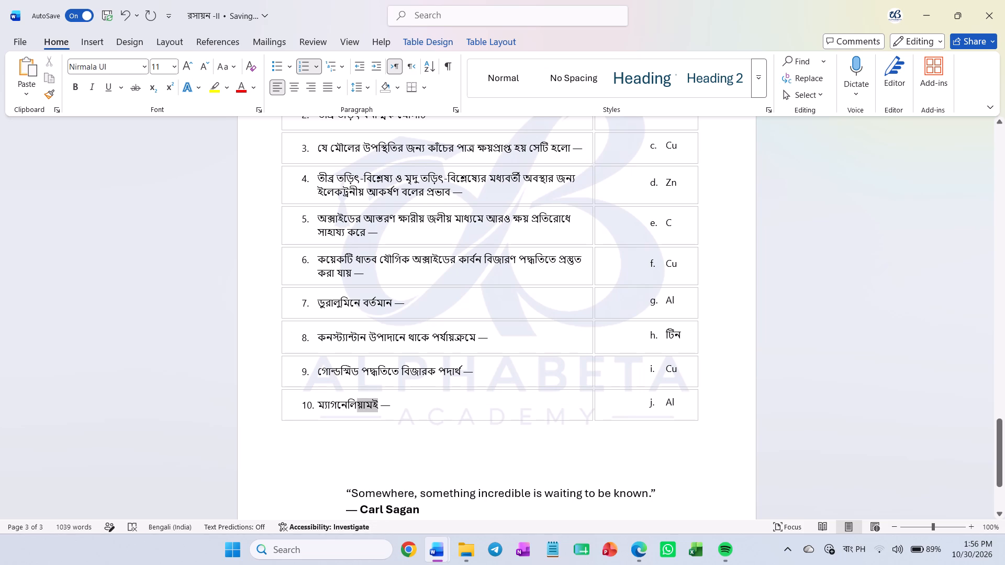
{"action": "left_click_drag", "start_coordinate": [350, 402], "coordinate": [331, 401]}
{"action": "key", "text": "BackSpace"}
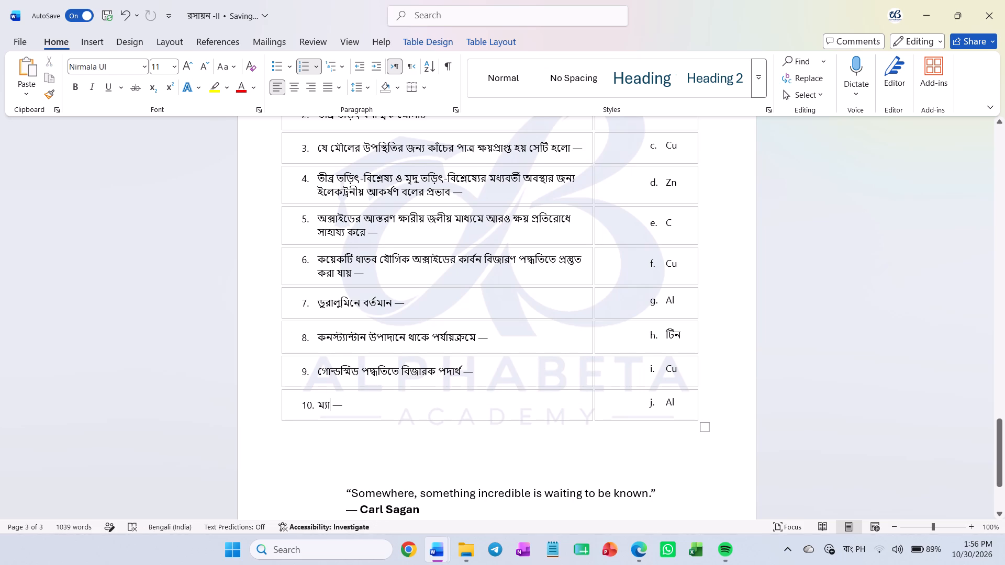
{"action": "key", "text": "l"}
{"action": "type", "text": "kaite"}
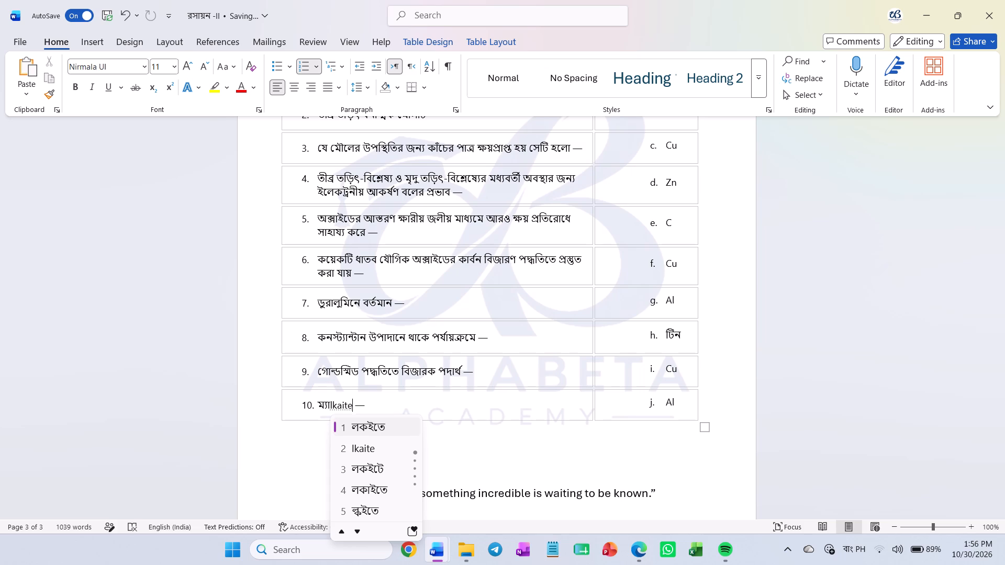
{"action": "key", "text": "BackSpace"}
{"action": "key", "text": "BackSpace"}
{"action": "key", "text": "BackSpace"}
{"action": "key", "text": "BackSpace"}
{"action": "key", "text": "BackSpace"}
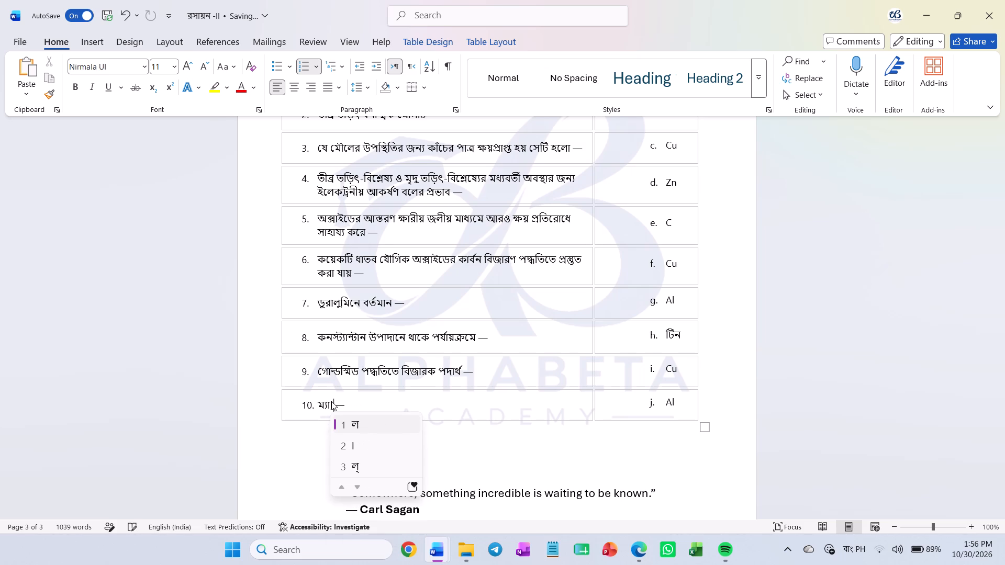
{"action": "key", "text": "a"}
{"action": "key", "text": "4"}
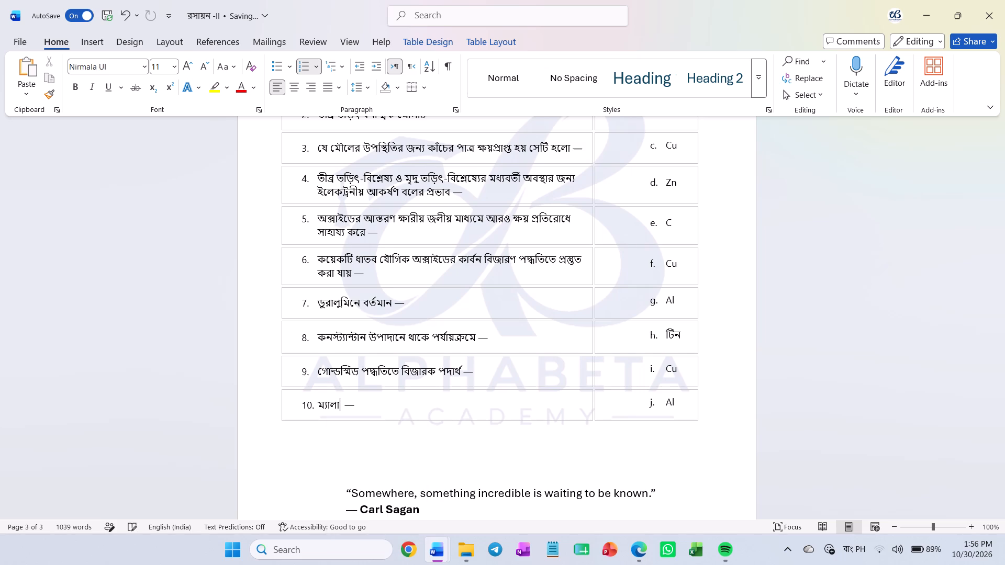
{"action": "type", "text": "kait"}
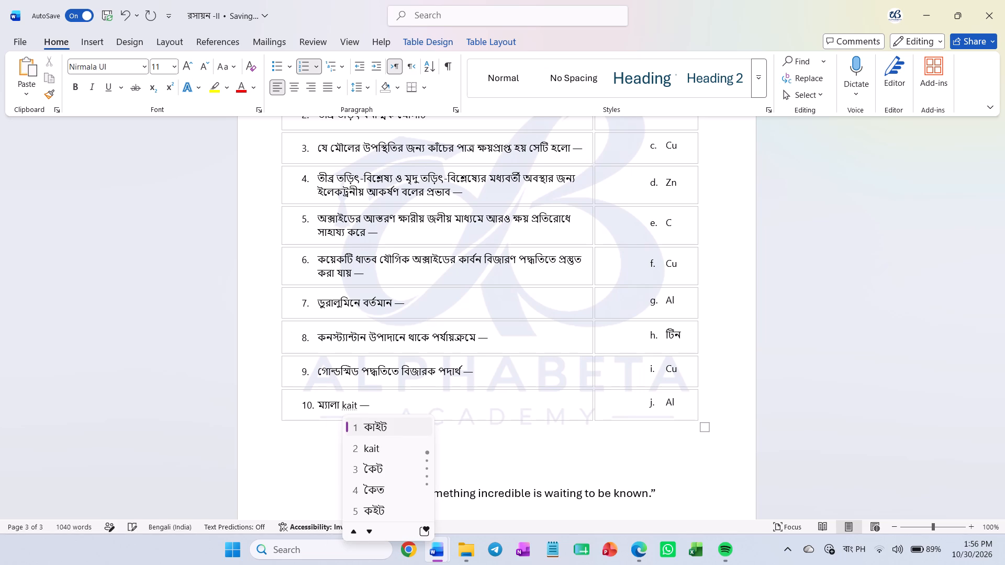
{"action": "key", "text": "space"}
{"action": "key", "text": "Left"}
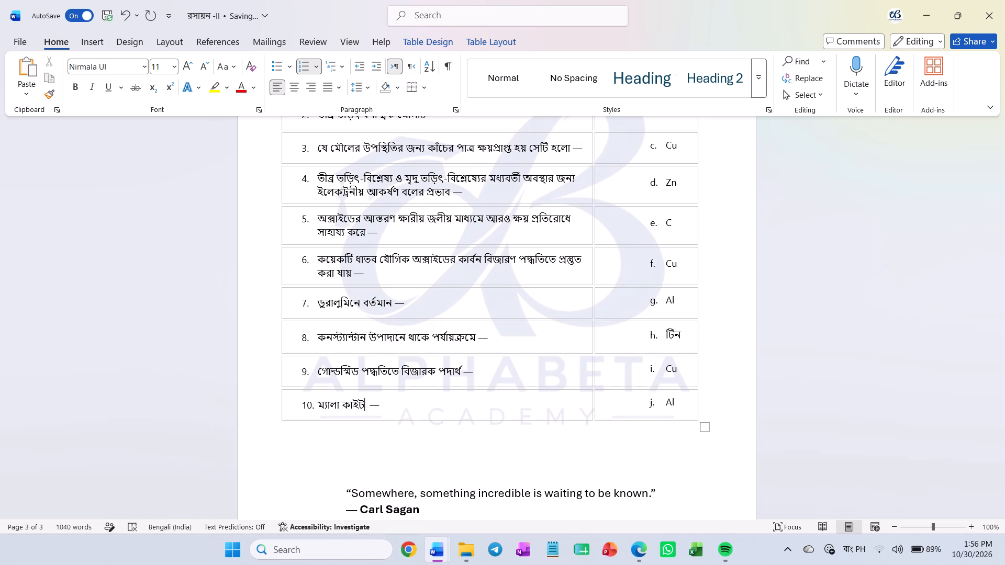
{"action": "key", "text": "Left"}
{"action": "key", "text": "Left"}
{"action": "key", "text": "Left"}
{"action": "key", "text": "BackSpace"}
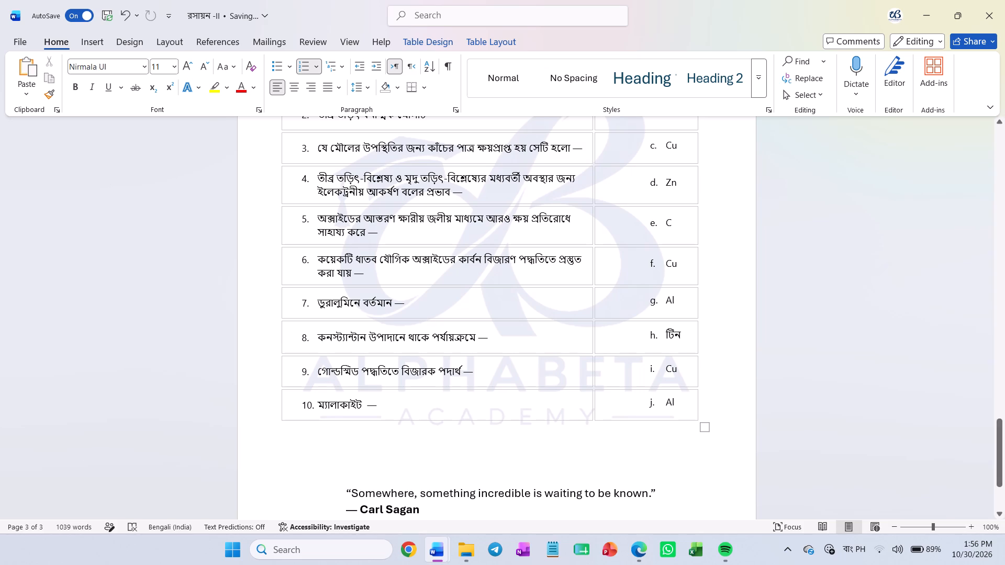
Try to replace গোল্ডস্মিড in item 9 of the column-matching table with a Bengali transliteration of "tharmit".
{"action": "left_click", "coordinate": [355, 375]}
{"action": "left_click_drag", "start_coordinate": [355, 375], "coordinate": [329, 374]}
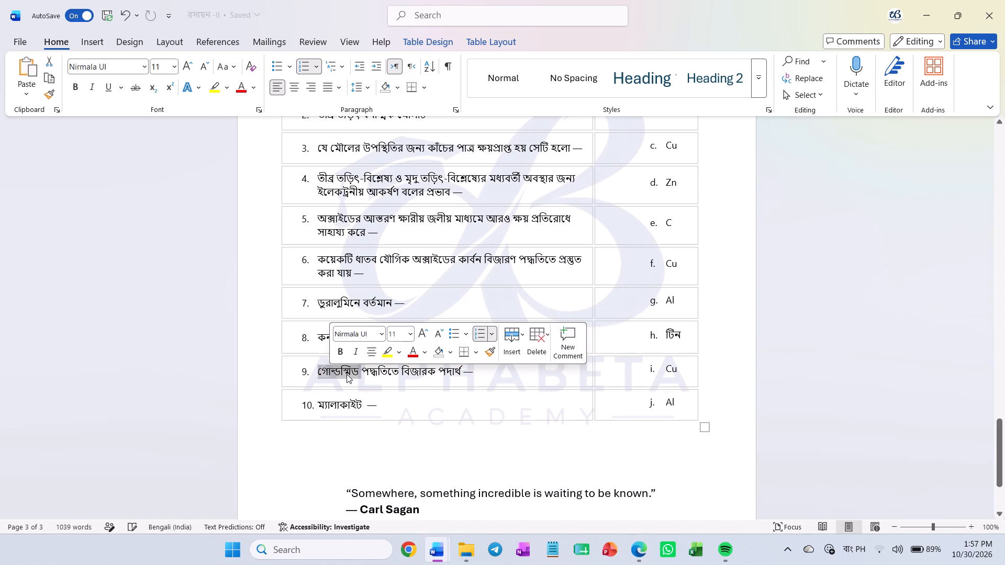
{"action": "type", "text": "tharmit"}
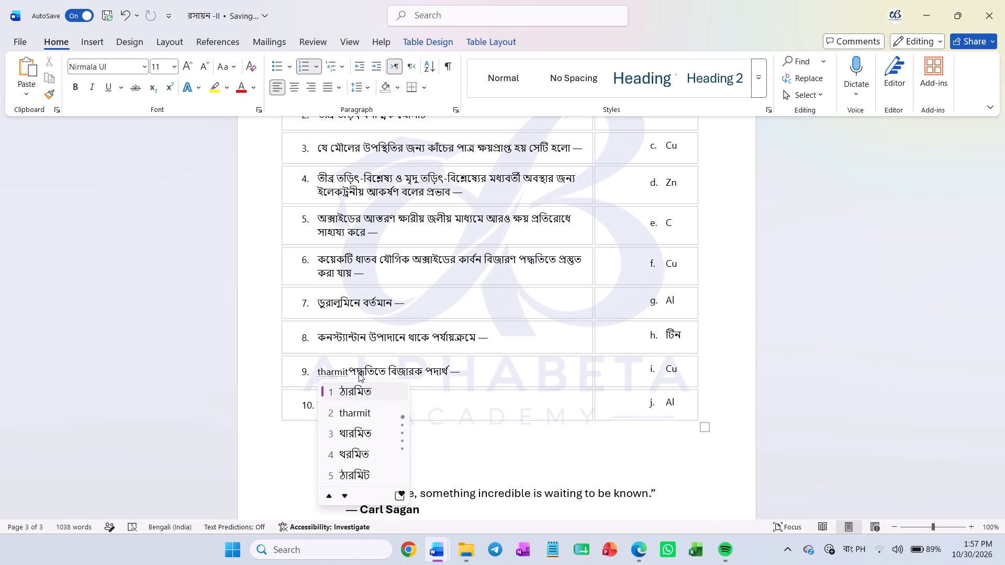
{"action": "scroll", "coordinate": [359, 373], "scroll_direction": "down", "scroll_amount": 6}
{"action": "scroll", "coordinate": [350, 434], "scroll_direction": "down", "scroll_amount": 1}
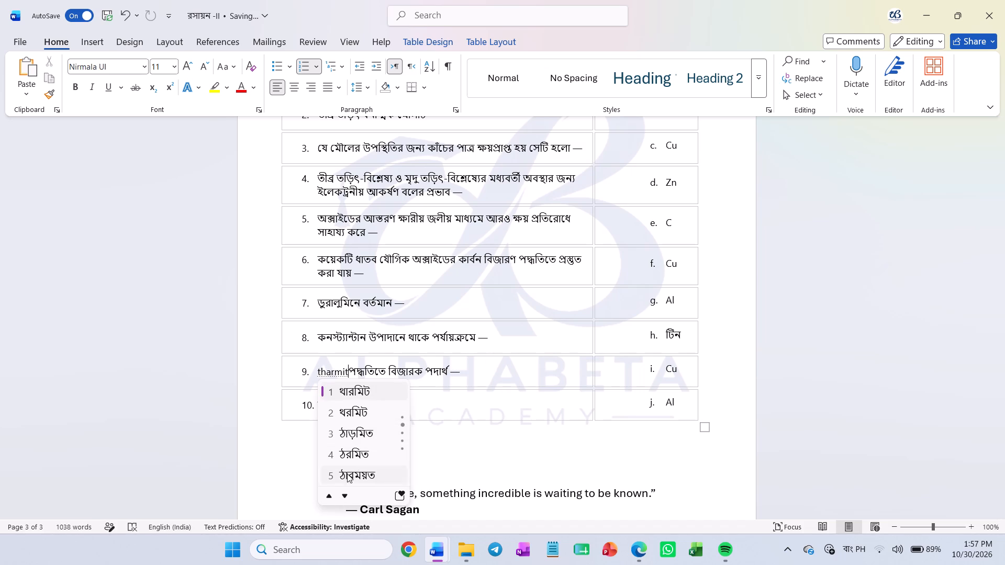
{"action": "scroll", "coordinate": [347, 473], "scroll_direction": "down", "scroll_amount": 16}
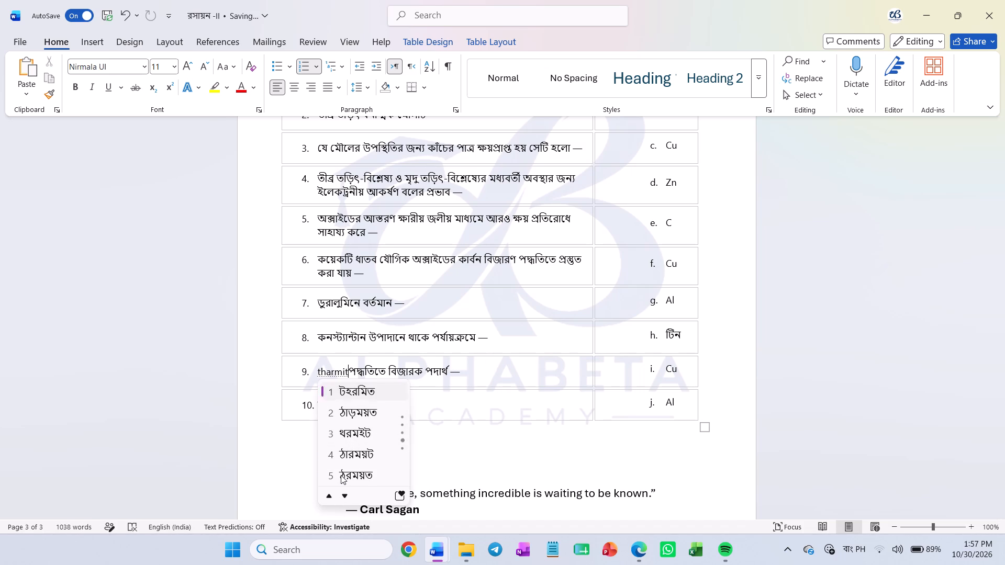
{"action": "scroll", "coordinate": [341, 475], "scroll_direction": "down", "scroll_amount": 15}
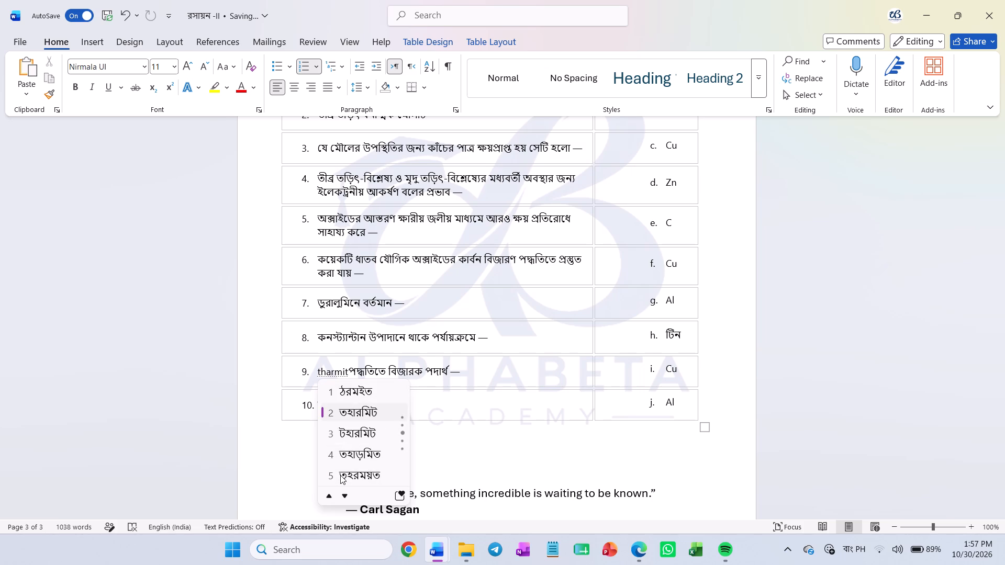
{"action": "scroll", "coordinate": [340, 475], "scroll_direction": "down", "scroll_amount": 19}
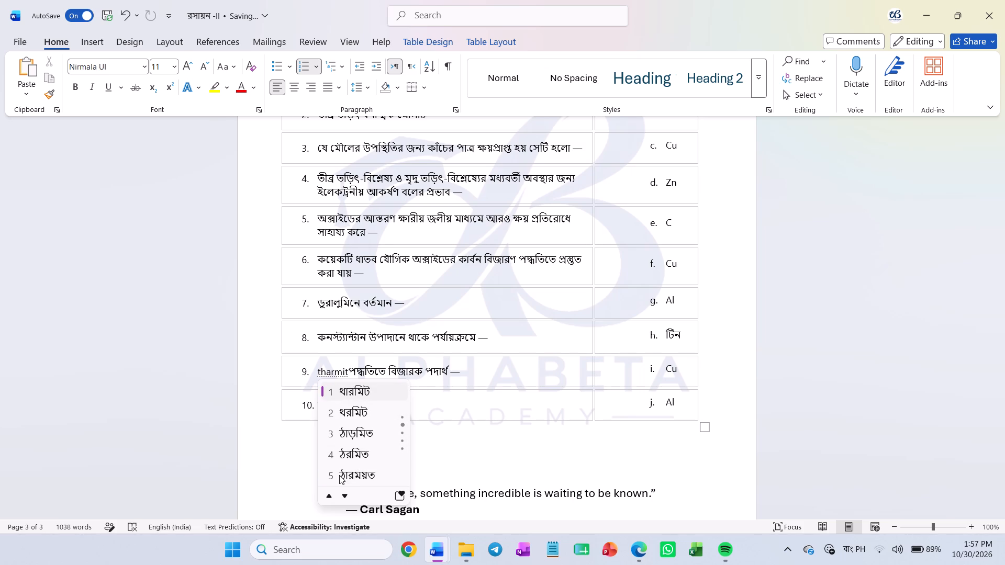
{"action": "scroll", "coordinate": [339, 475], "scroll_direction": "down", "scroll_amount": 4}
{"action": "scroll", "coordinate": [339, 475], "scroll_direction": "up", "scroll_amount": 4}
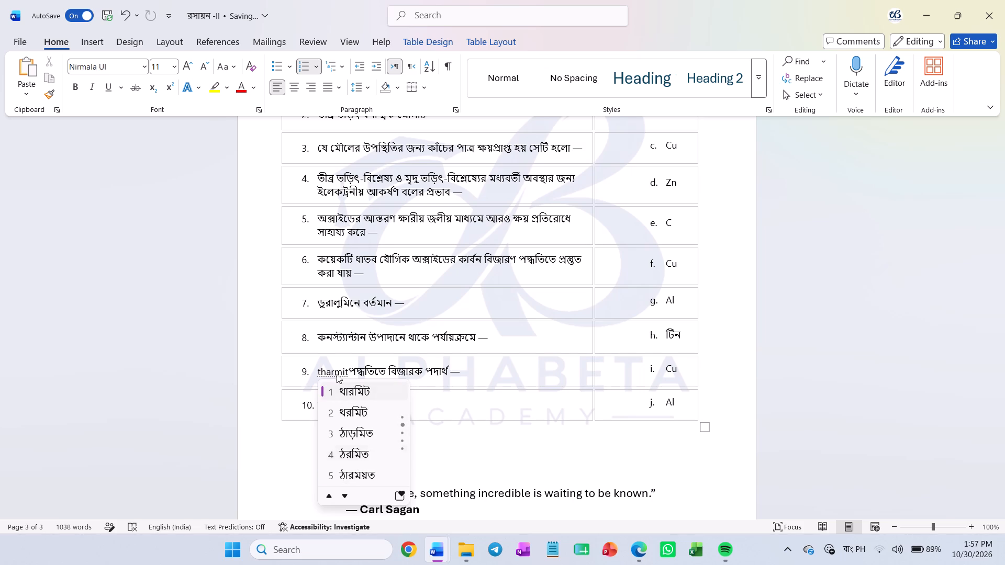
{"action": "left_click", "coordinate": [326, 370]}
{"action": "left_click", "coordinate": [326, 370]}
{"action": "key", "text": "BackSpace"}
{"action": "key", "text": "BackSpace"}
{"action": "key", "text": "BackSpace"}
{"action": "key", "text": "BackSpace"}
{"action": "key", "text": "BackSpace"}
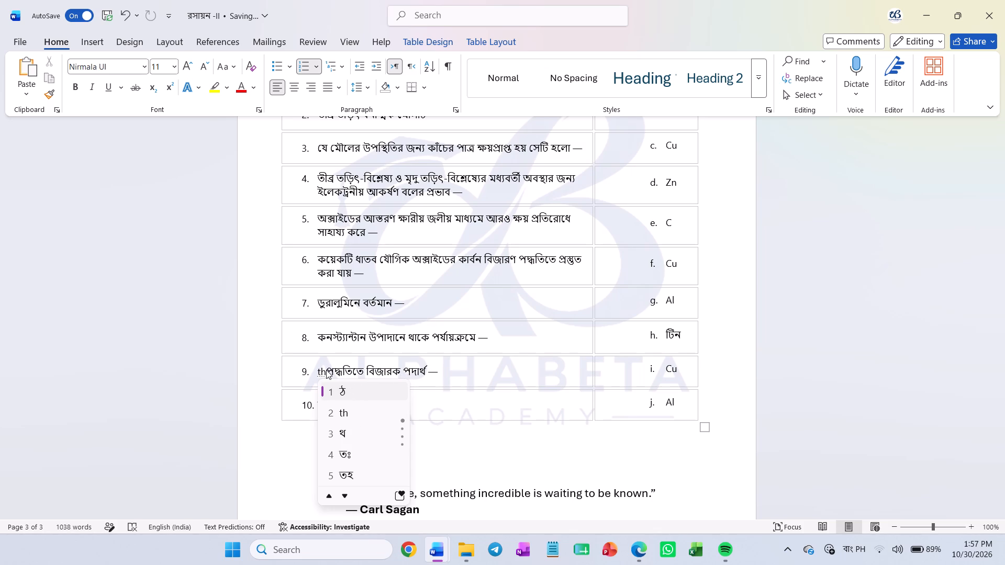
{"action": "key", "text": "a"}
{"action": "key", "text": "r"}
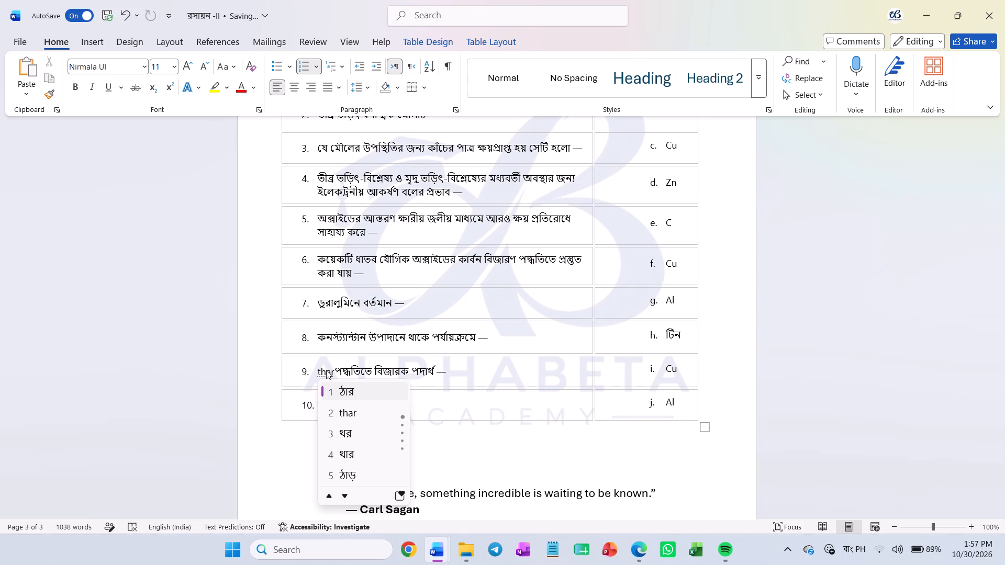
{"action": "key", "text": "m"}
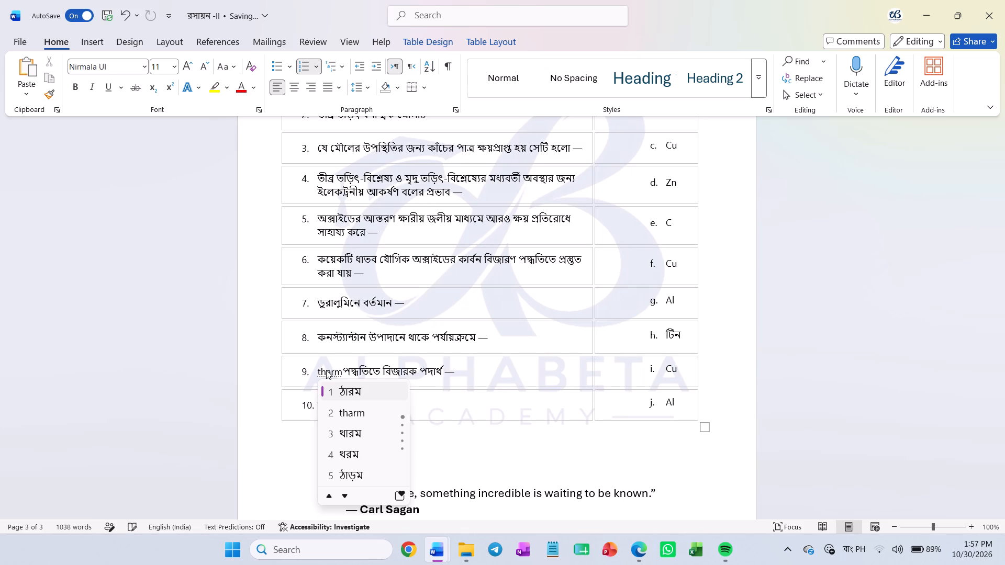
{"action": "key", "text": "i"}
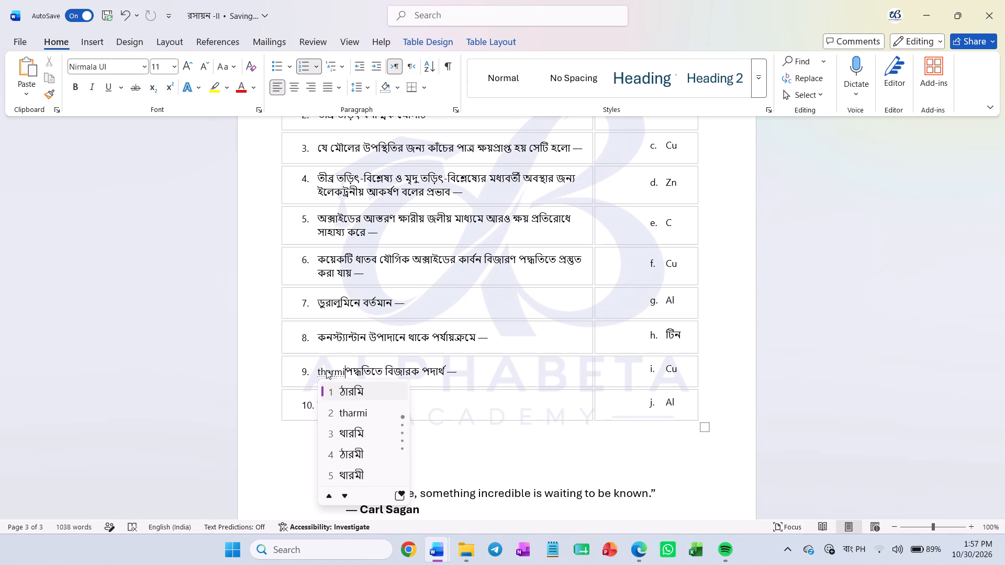
Replace the word before পদ্ধতিতে in item 9 with থার্মিট copied from item 1 of the column-matching table.
{"action": "scroll", "coordinate": [323, 370], "scroll_direction": "up", "scroll_amount": 8}
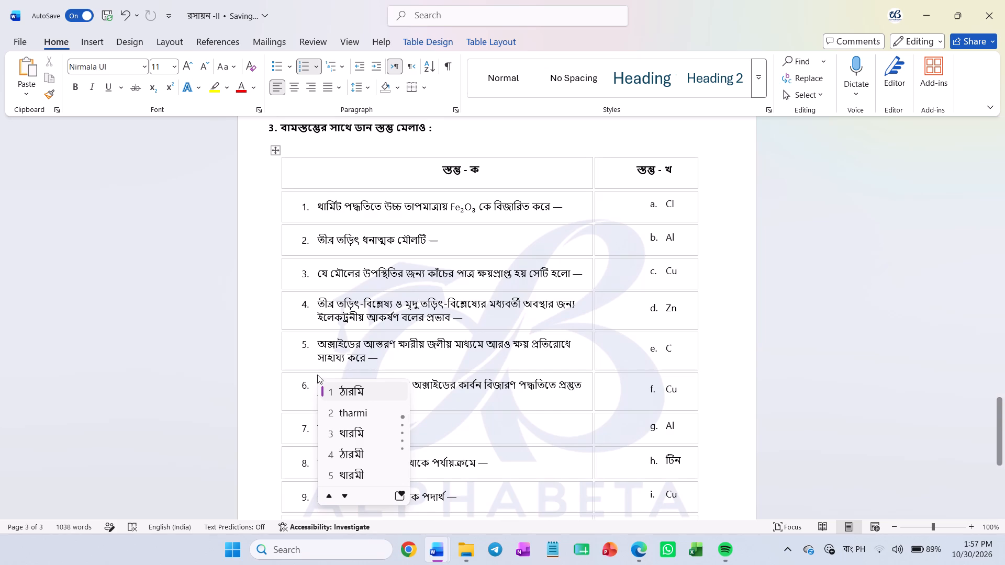
{"action": "double_click", "coordinate": [328, 202]}
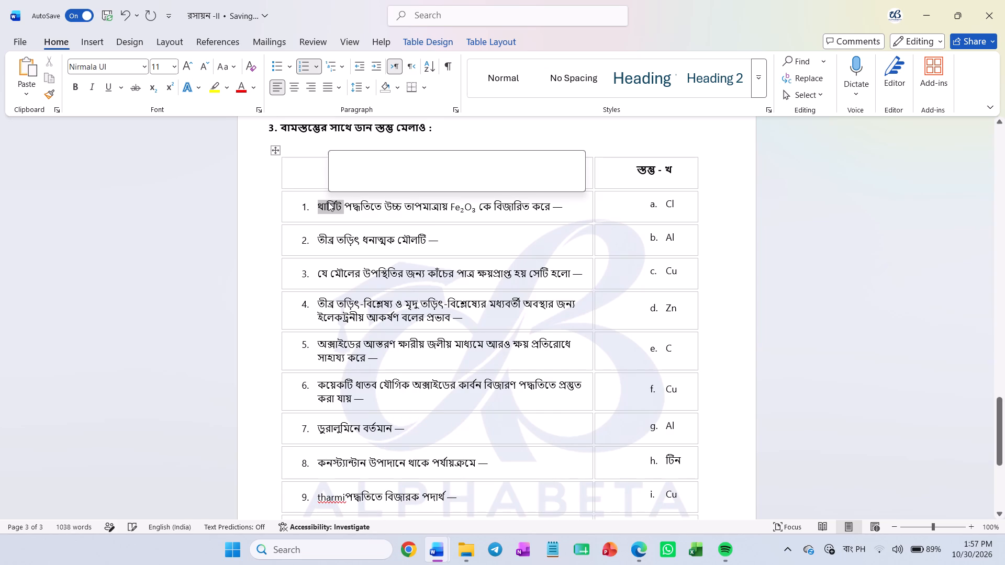
{"action": "key", "text": "ctrl+c"}
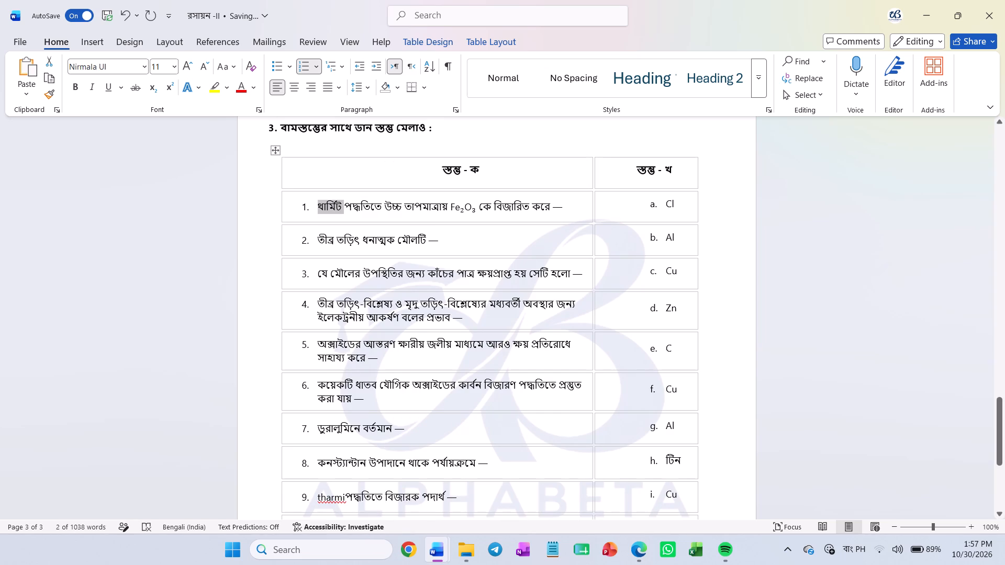
{"action": "scroll", "coordinate": [332, 295], "scroll_direction": "down", "scroll_amount": 5}
{"action": "double_click", "coordinate": [335, 343]}
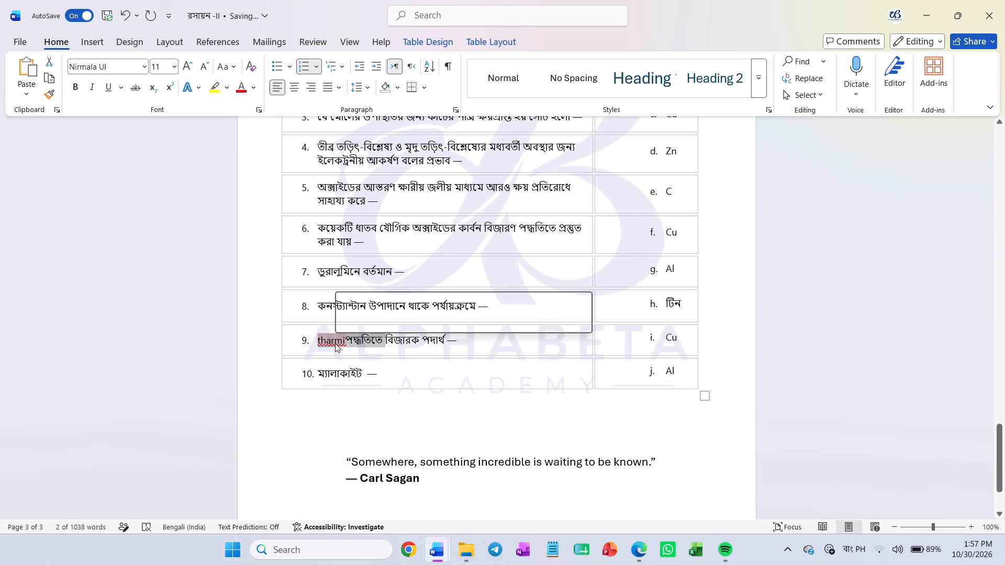
{"action": "left_click", "coordinate": [335, 343]}
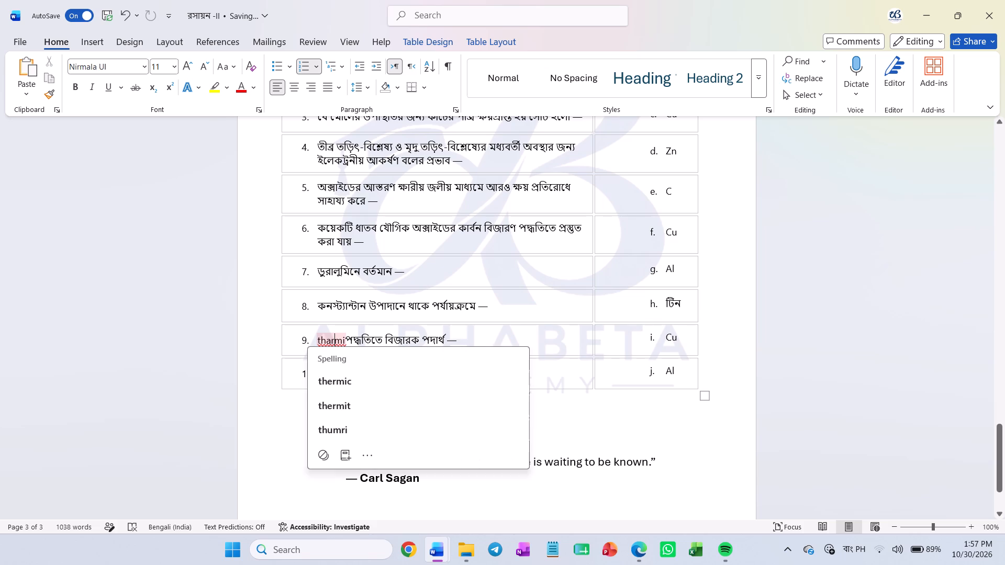
{"action": "left_click_drag", "start_coordinate": [313, 339], "coordinate": [351, 335]}
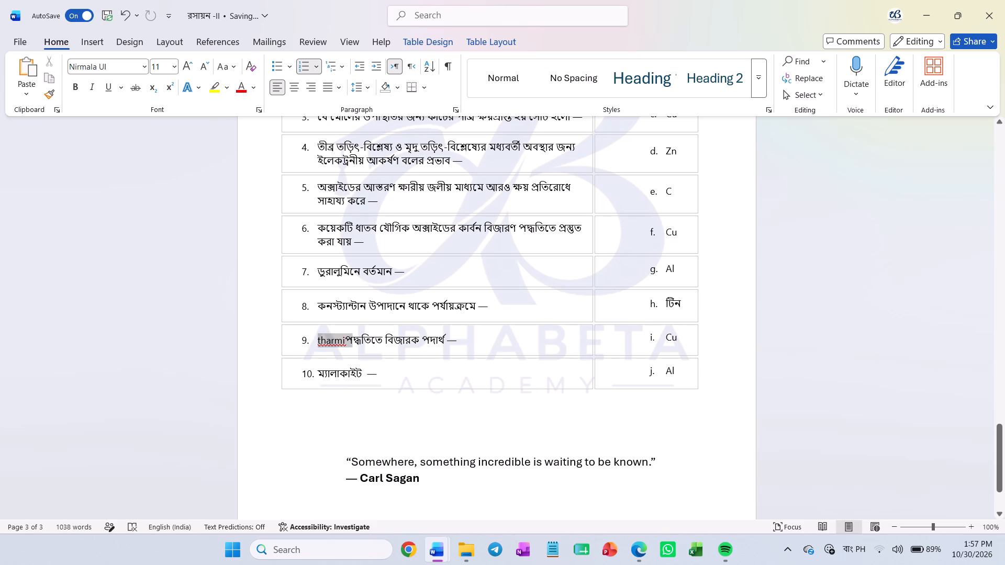
{"action": "left_click_drag", "start_coordinate": [351, 335], "coordinate": [343, 335]}
{"action": "key", "text": "BackSpace"}
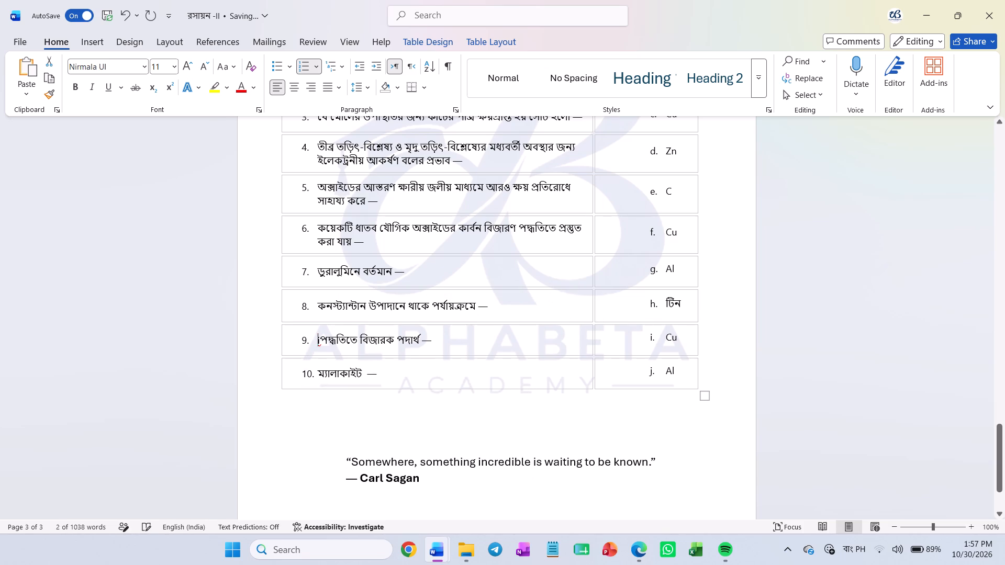
{"action": "key", "text": "Right"}
{"action": "key", "text": "BackSpace"}
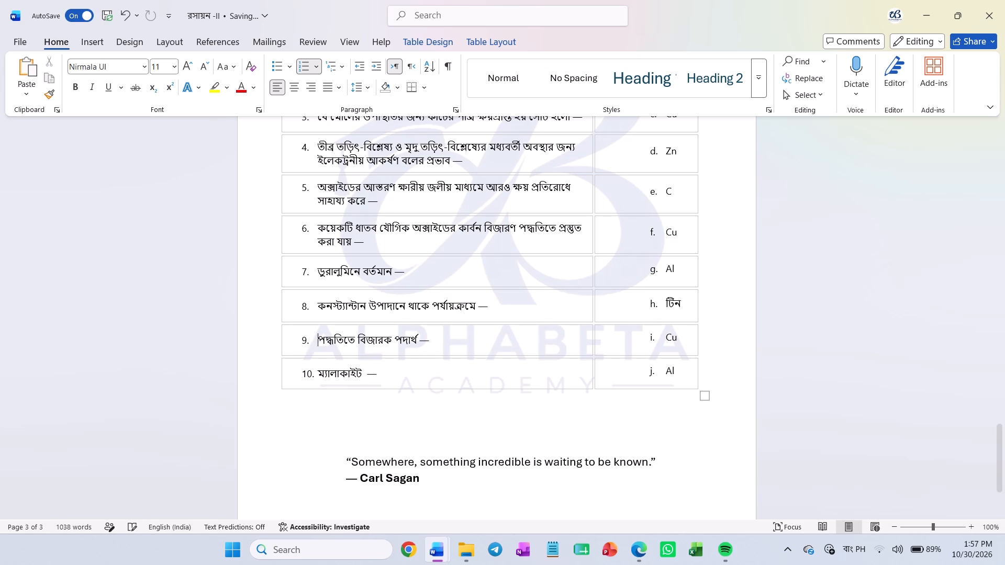
{"action": "key", "text": "ctrl+v"}
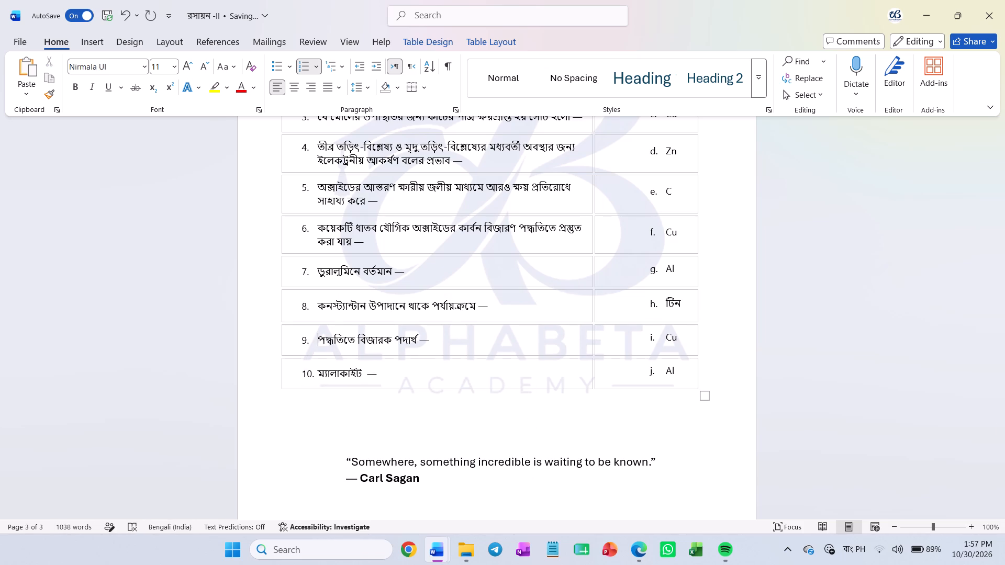
{"action": "key", "text": "ctrl+v"}
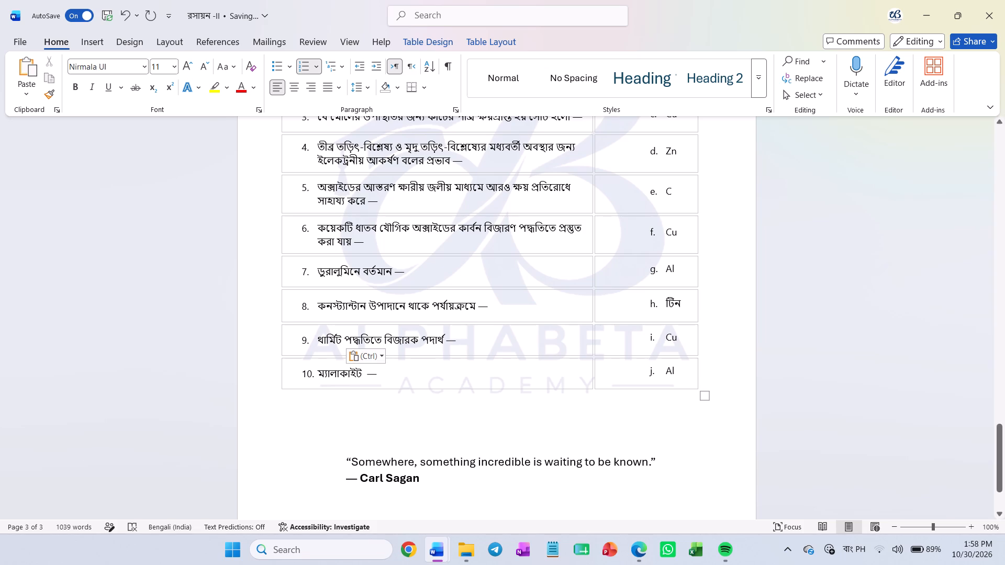
Replace the text before the dash in item 8 of the column-matching table with the Bengali word কলঙ্কহীন.
{"action": "left_click_drag", "start_coordinate": [477, 303], "coordinate": [334, 303]}
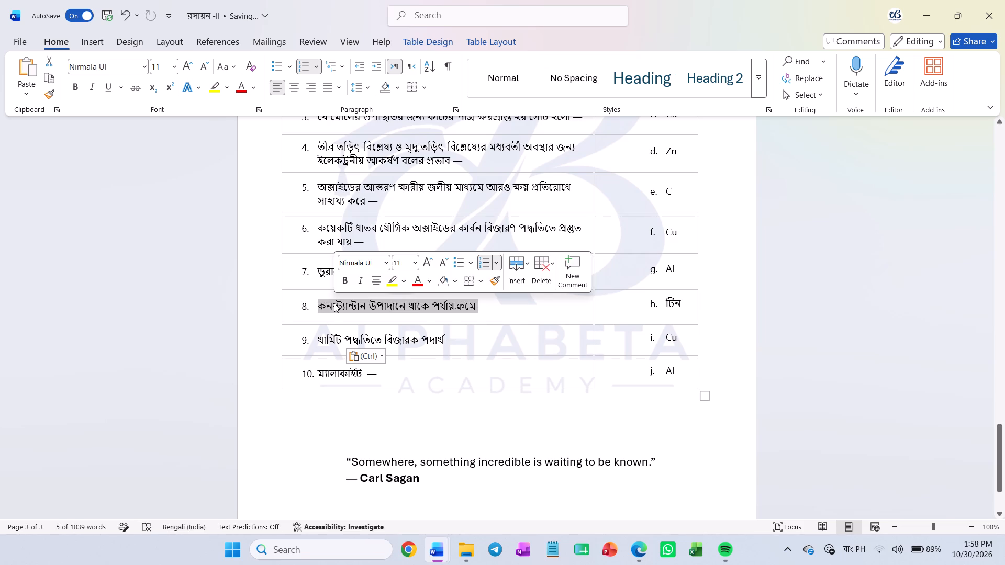
{"action": "type", "text": "kolonko"}
{"action": "key", "text": "space"}
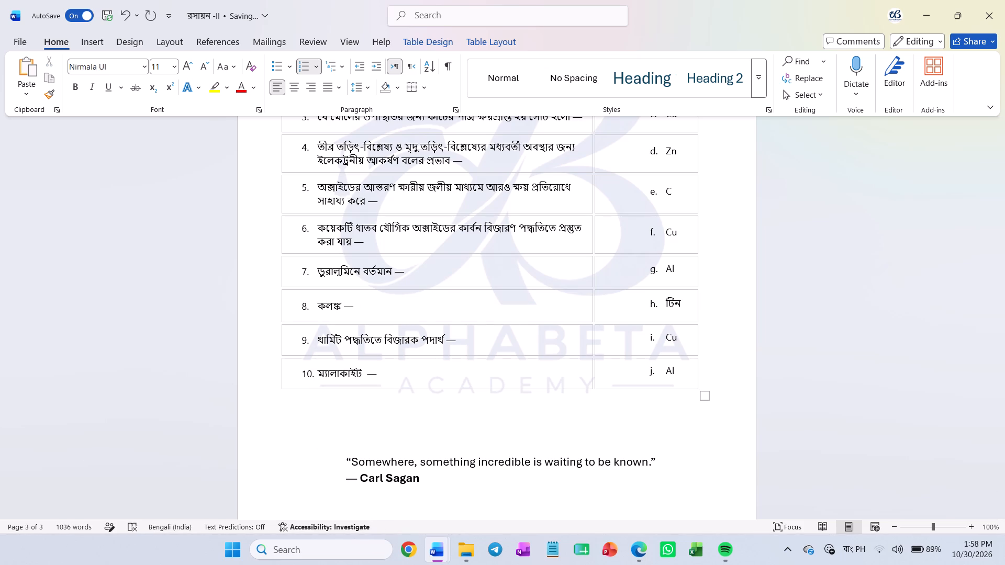
{"action": "key", "text": "BackSpace"}
{"action": "key", "text": "h"}
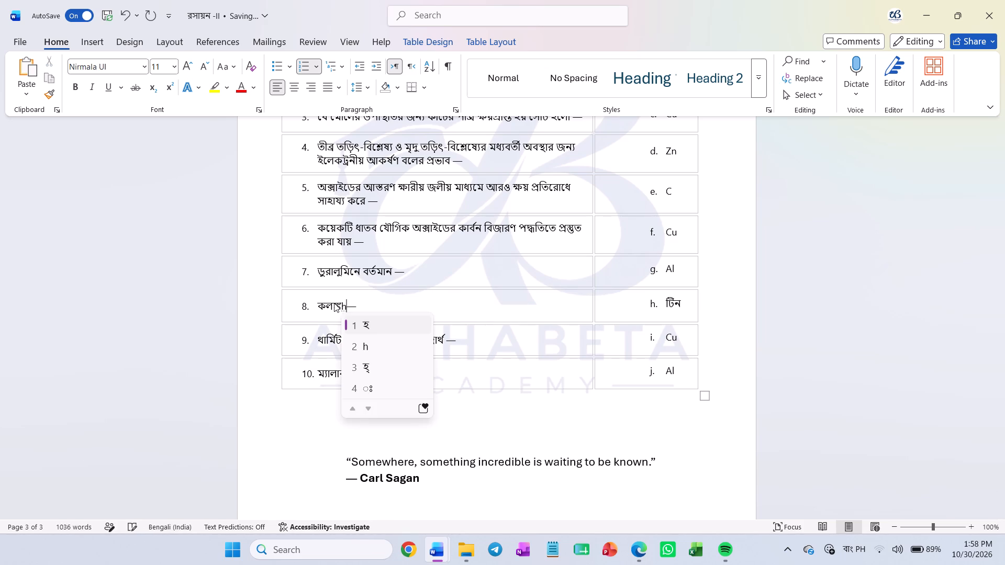
{"action": "type", "text": "in"}
{"action": "key", "text": "space"}
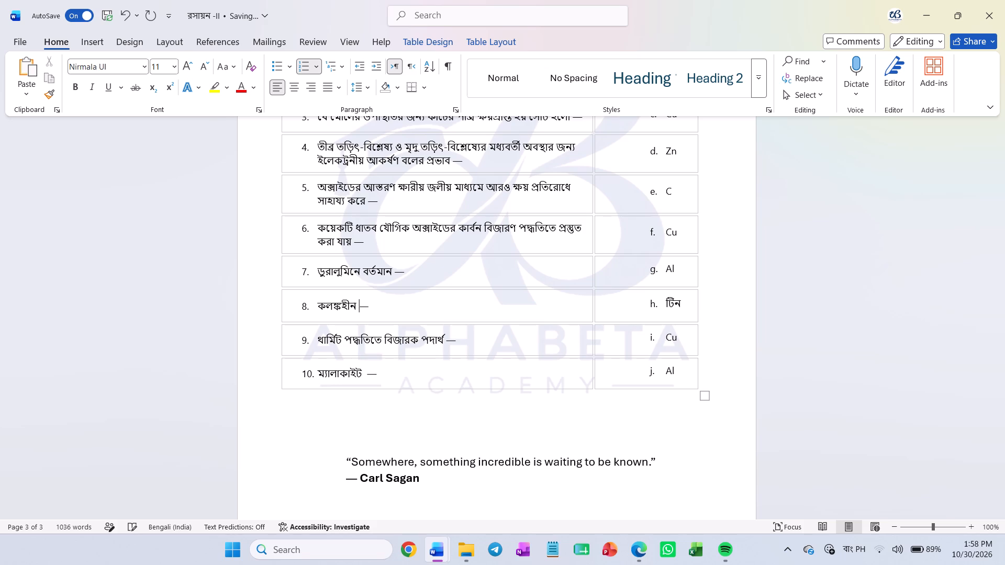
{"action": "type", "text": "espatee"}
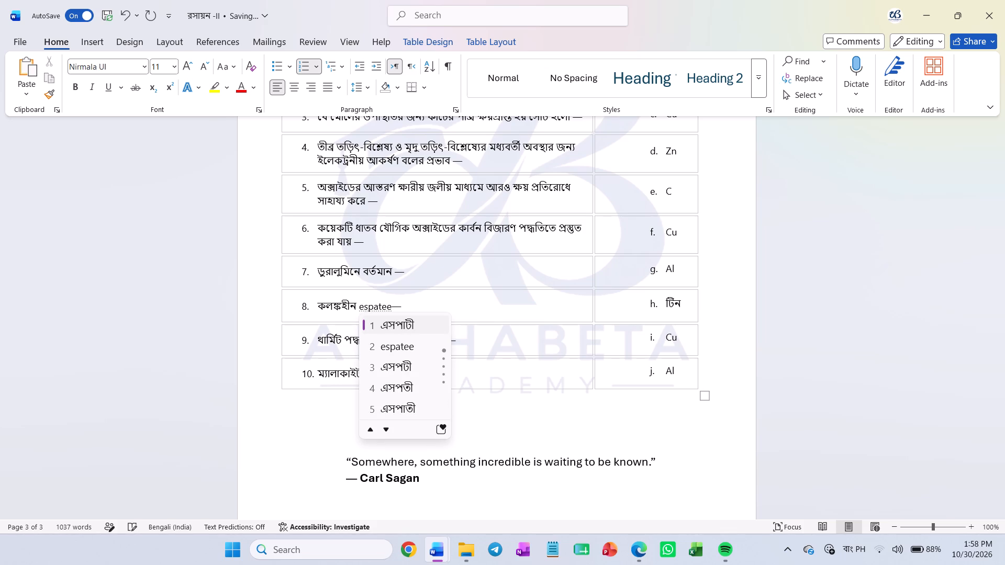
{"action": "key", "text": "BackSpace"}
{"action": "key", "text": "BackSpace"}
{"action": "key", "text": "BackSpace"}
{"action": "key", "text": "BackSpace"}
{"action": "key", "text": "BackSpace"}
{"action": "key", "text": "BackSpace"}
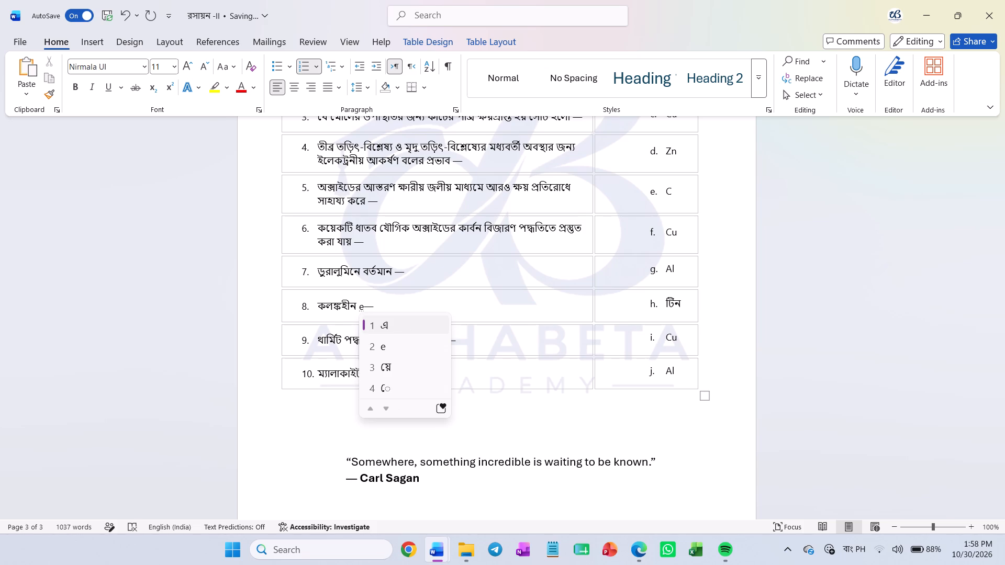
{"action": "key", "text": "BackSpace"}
Add ইস্পাতে থাকে অধাতব উপাদান after কলঙ্কহীন in item 8 of the column-matching table.
{"action": "type", "text": "isapte"}
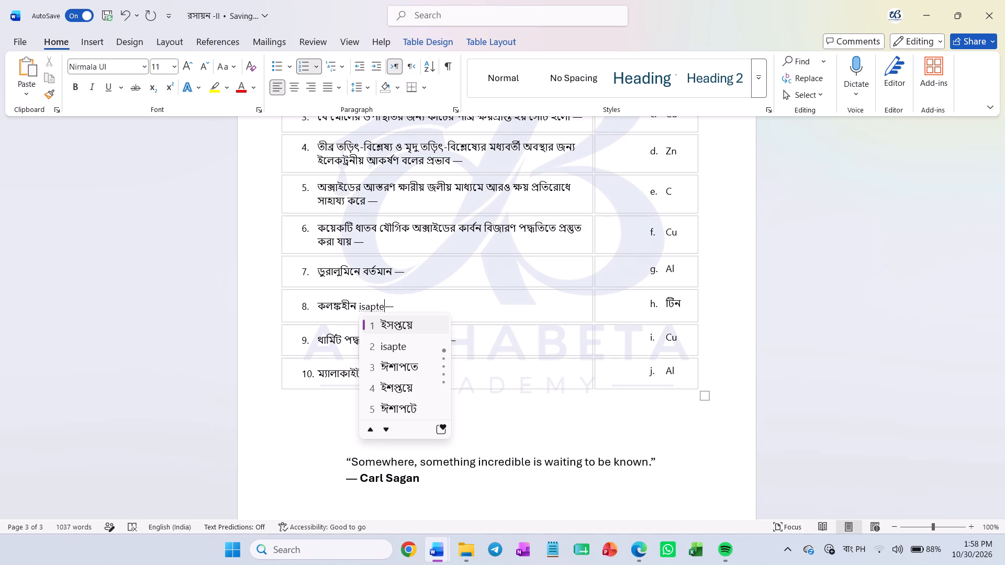
{"action": "key", "text": "Down"}
{"action": "key", "text": "Down"}
{"action": "key", "text": "BackSpace"}
{"action": "key", "text": "BackSpace"}
{"action": "key", "text": "BackSpace"}
{"action": "key", "text": "BackSpace"}
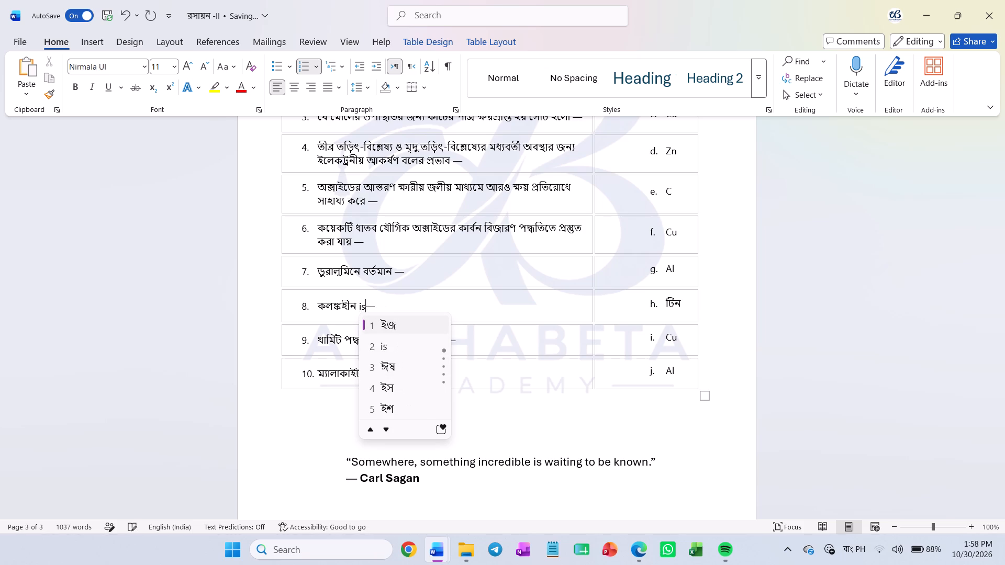
{"action": "type", "text": "pate"}
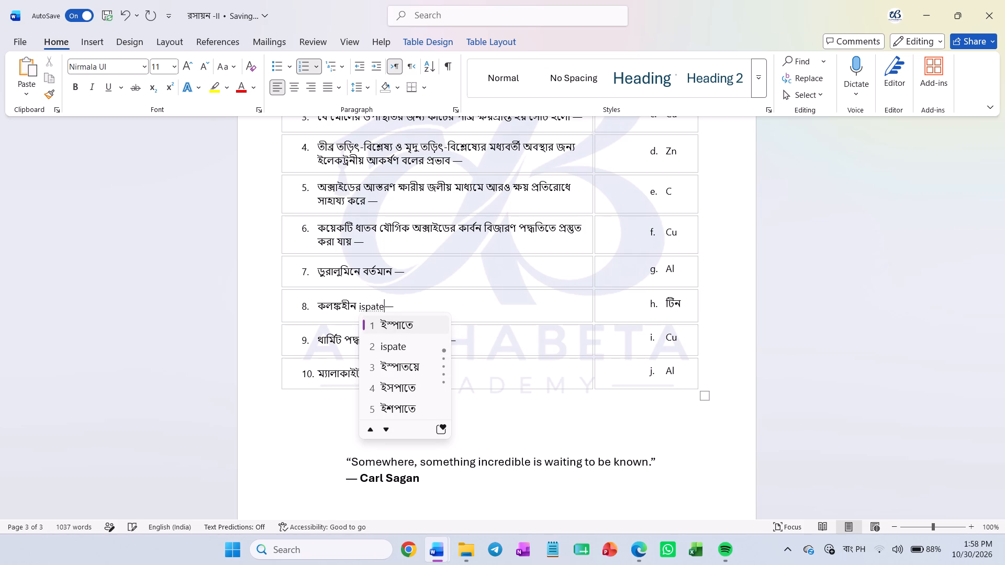
{"action": "key", "text": "space"}
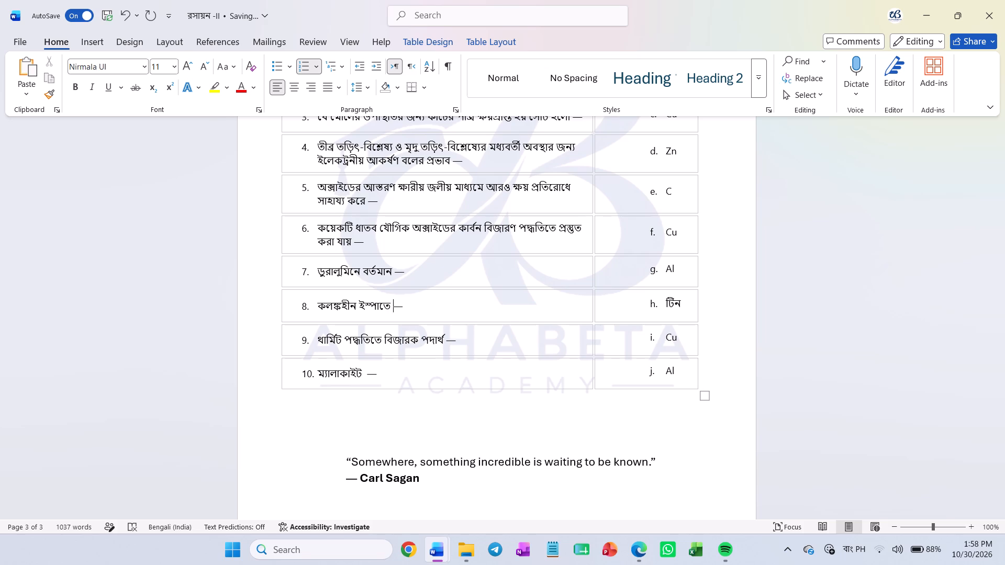
{"action": "type", "text": "thake"}
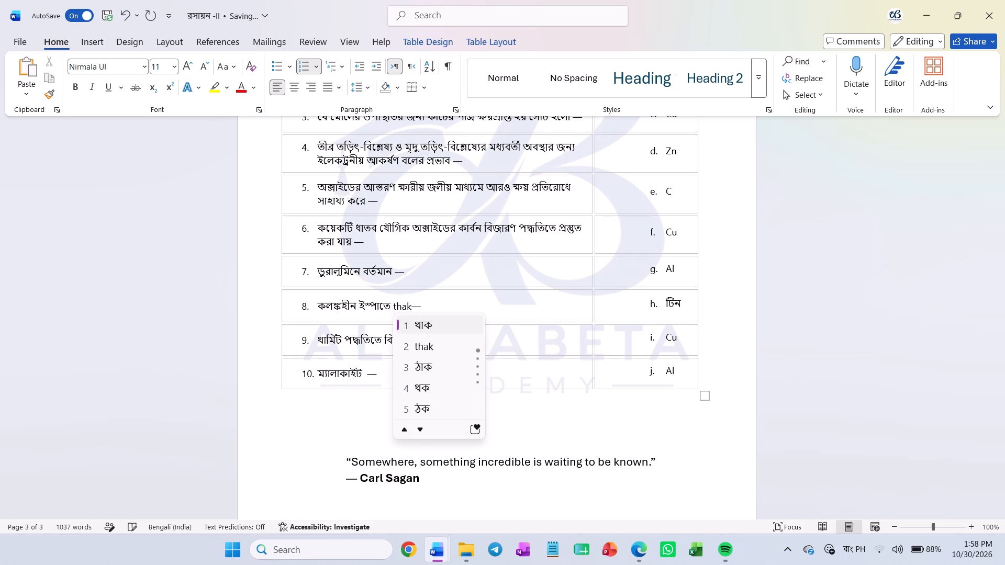
{"action": "key", "text": "space"}
{"action": "type", "text": "odhatob"}
{"action": "key", "text": "space"}
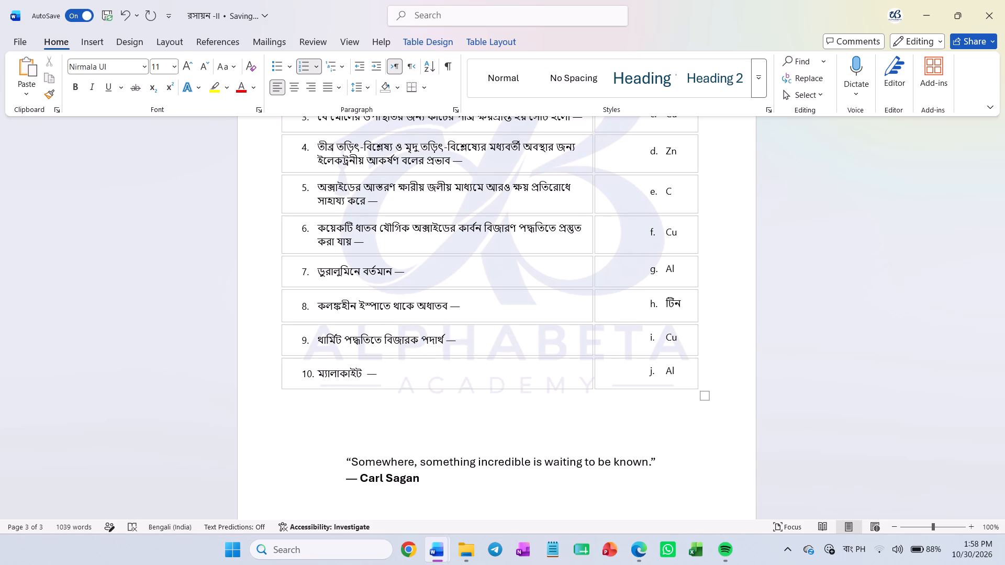
{"action": "type", "text": "upadan"}
{"action": "key", "text": "space"}
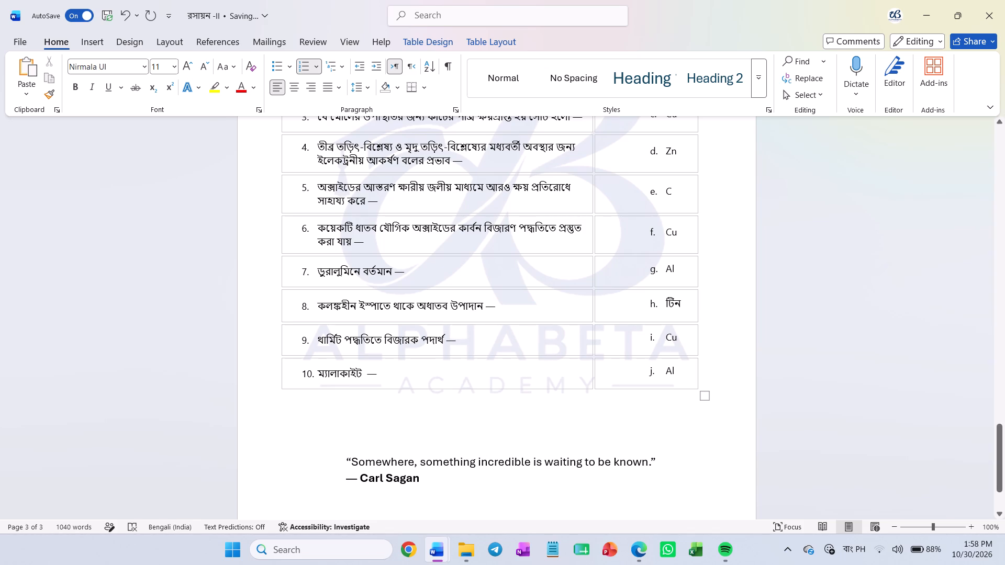
Replace কয়েকটি ধাতব যৌগিক at the start of item 6 with একটি ধাতু যেটিকে.
{"action": "left_click_drag", "start_coordinate": [315, 225], "coordinate": [353, 245]}
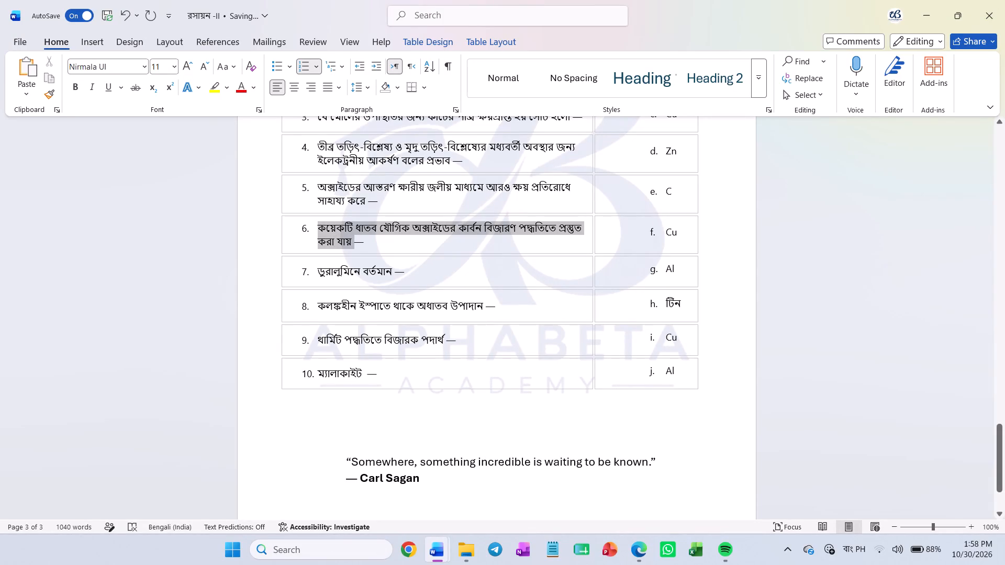
{"action": "left_click_drag", "start_coordinate": [353, 245], "coordinate": [353, 246]}
{"action": "left_click_drag", "start_coordinate": [353, 246], "coordinate": [392, 219]}
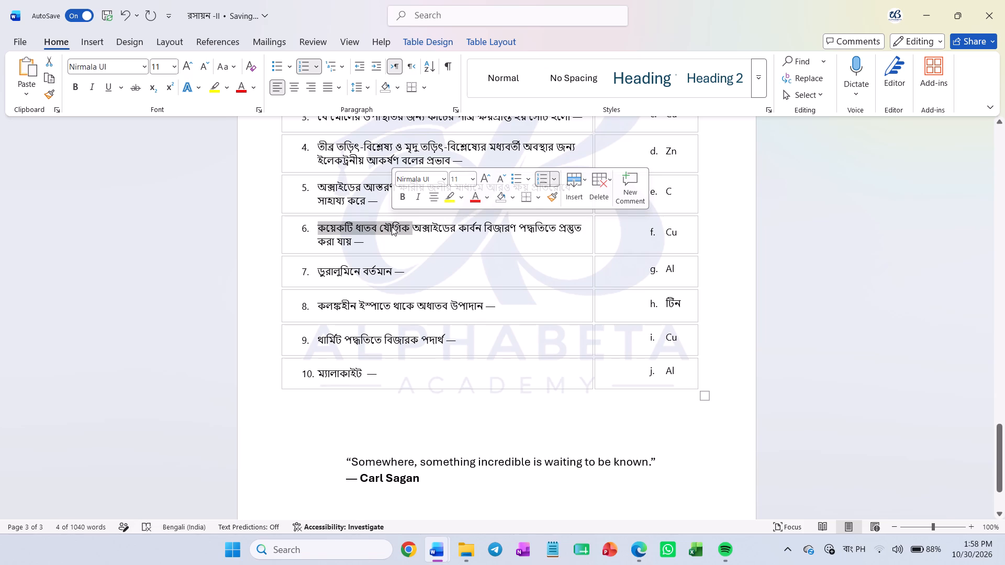
{"action": "type", "text": "akti"}
{"action": "key", "text": "space"}
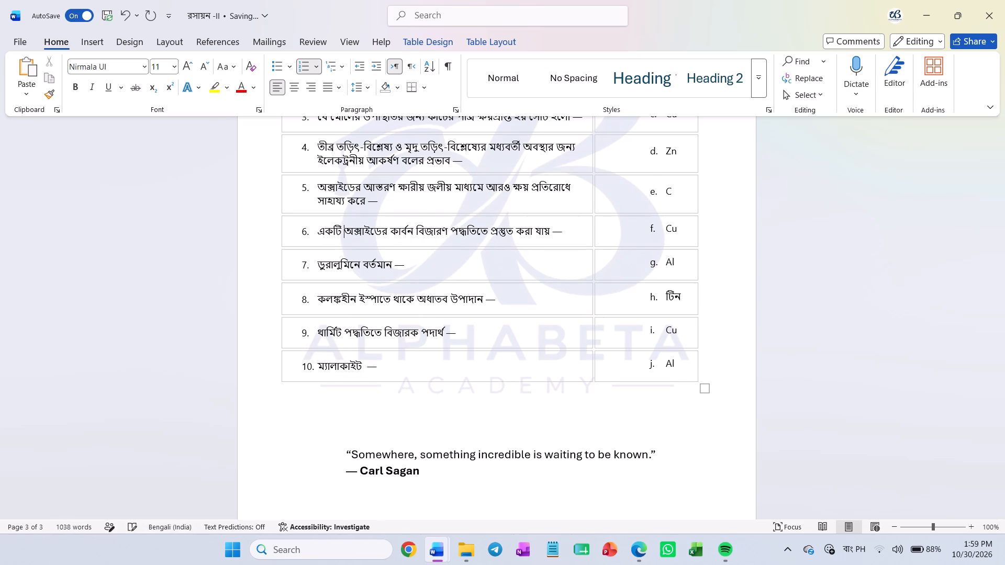
{"action": "type", "text": "dahtu"}
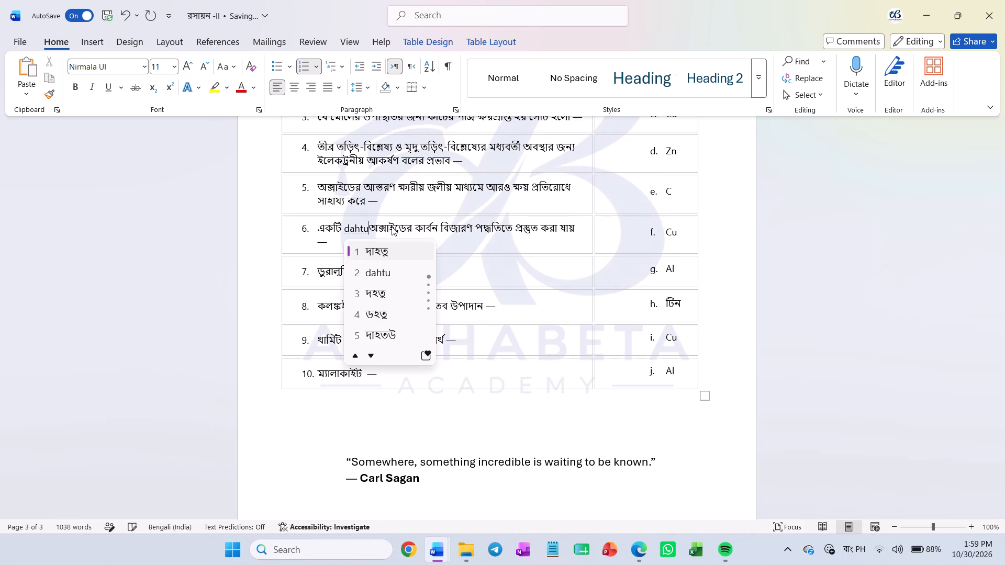
{"action": "key", "text": "BackSpace"}
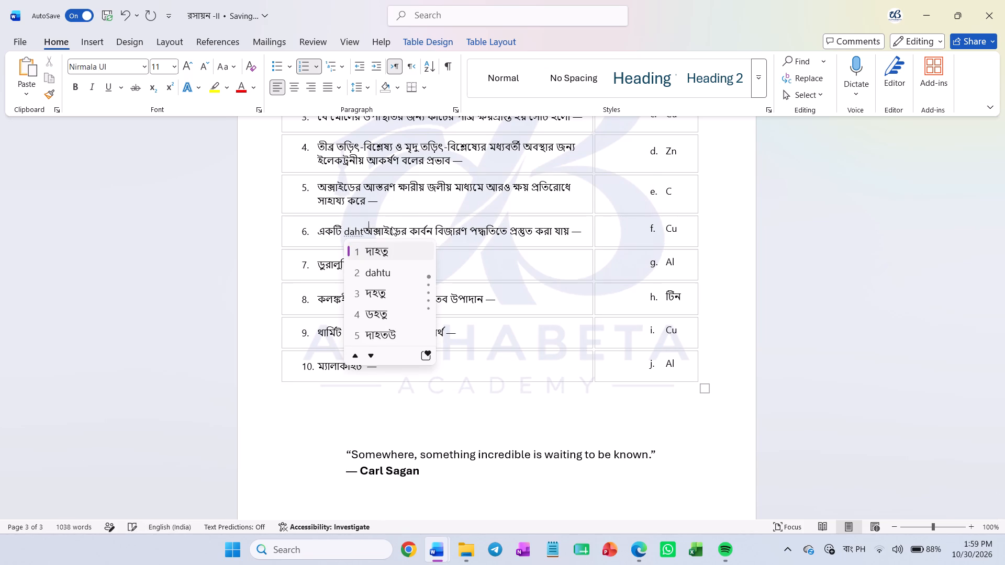
{"action": "key", "text": "BackSpace"}
{"action": "key", "text": "BackSpace"}
{"action": "key", "text": "BackSpace"}
{"action": "type", "text": "hatu"}
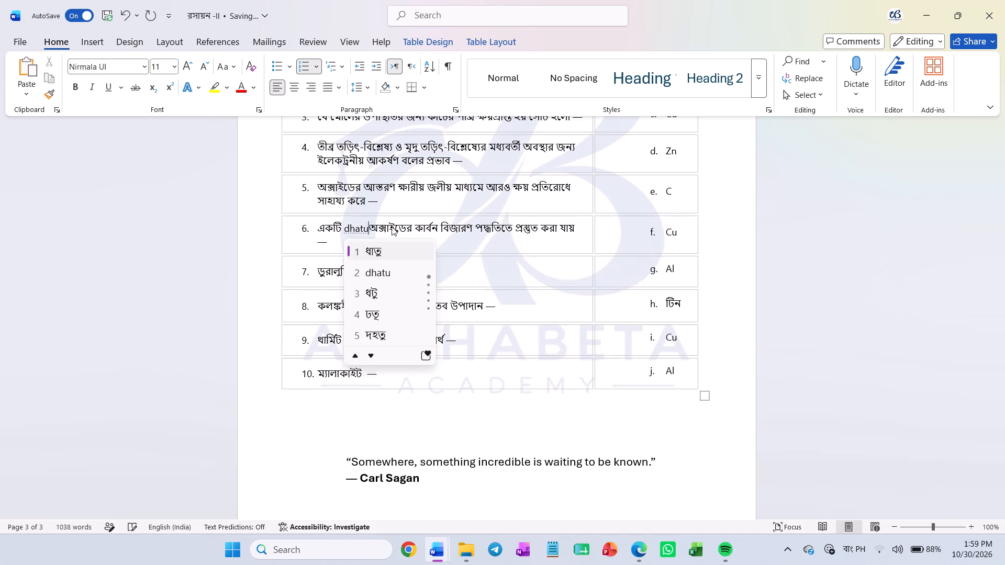
{"action": "key", "text": "space"}
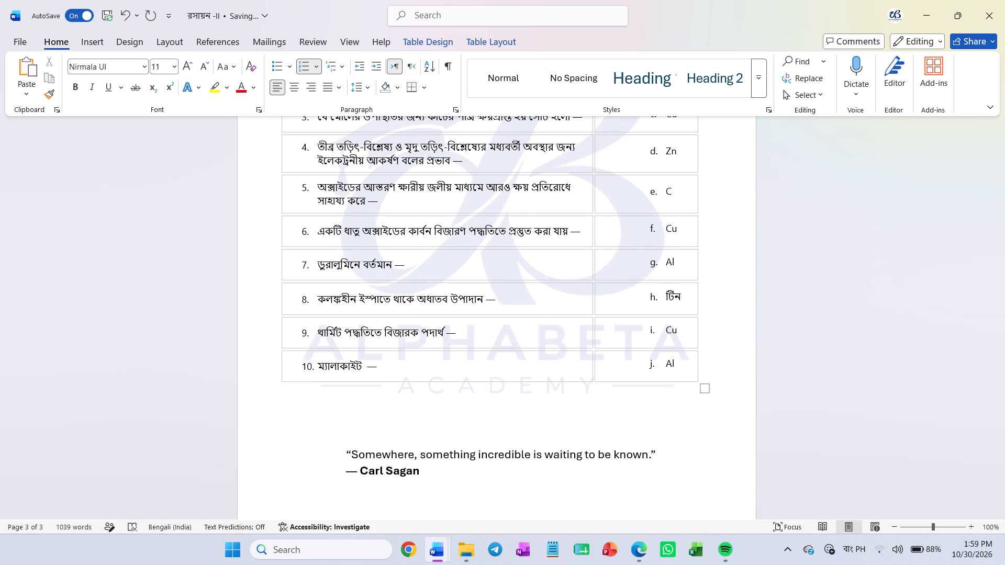
{"action": "type", "text": "jetike"}
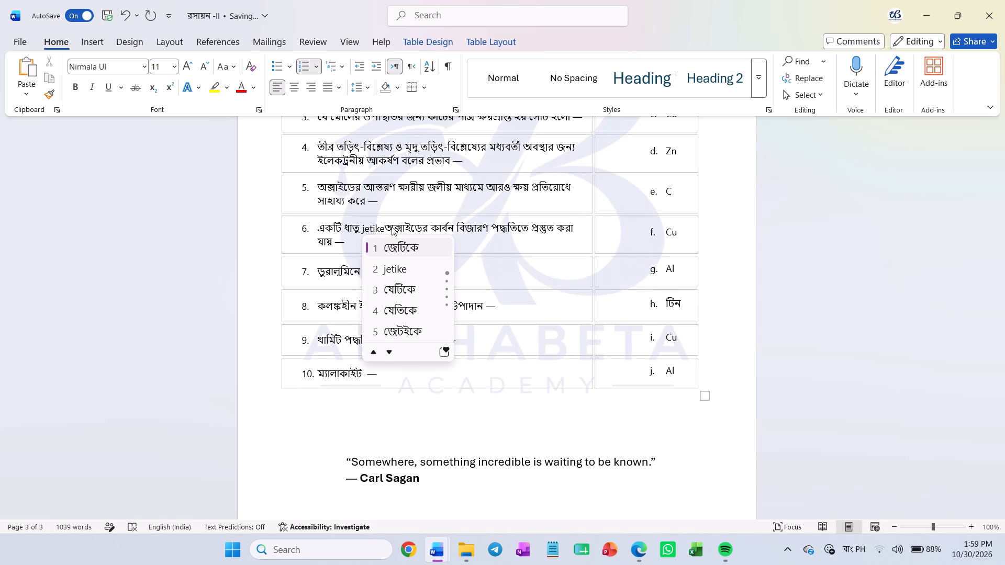
{"action": "key", "text": "3"}
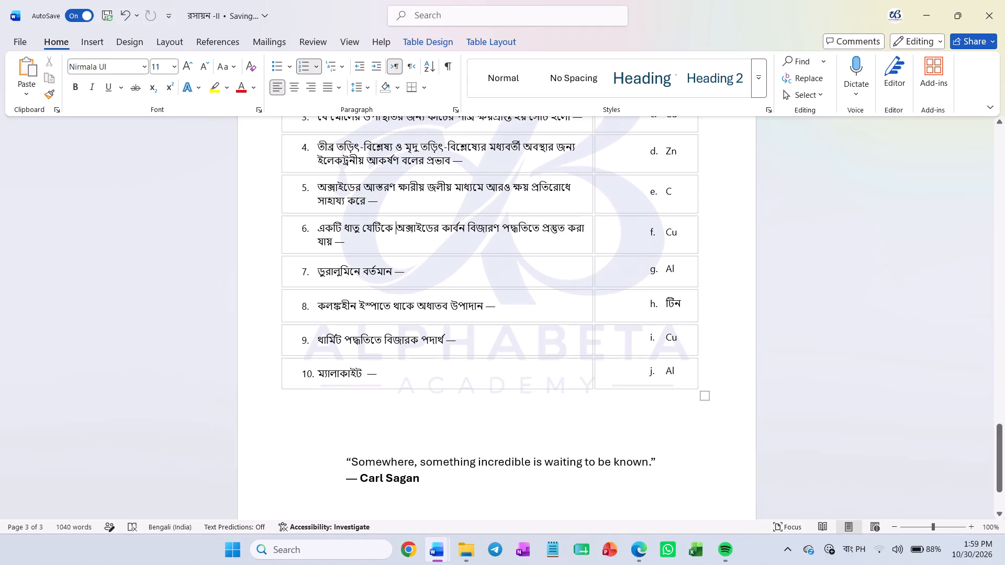
Replace ক্ষারীয় in item 5 of the column-matching table with দ্বারা, keeping a single space after it.
{"action": "scroll", "coordinate": [396, 228], "scroll_direction": "down", "scroll_amount": 2}
{"action": "scroll", "coordinate": [396, 228], "scroll_direction": "up", "scroll_amount": 3}
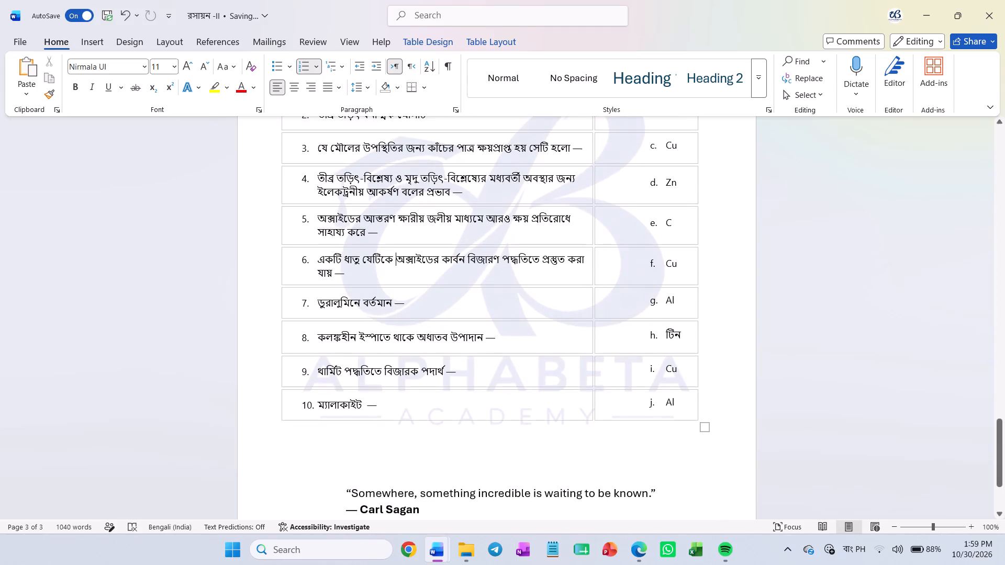
{"action": "scroll", "coordinate": [402, 238], "scroll_direction": "up", "scroll_amount": 1}
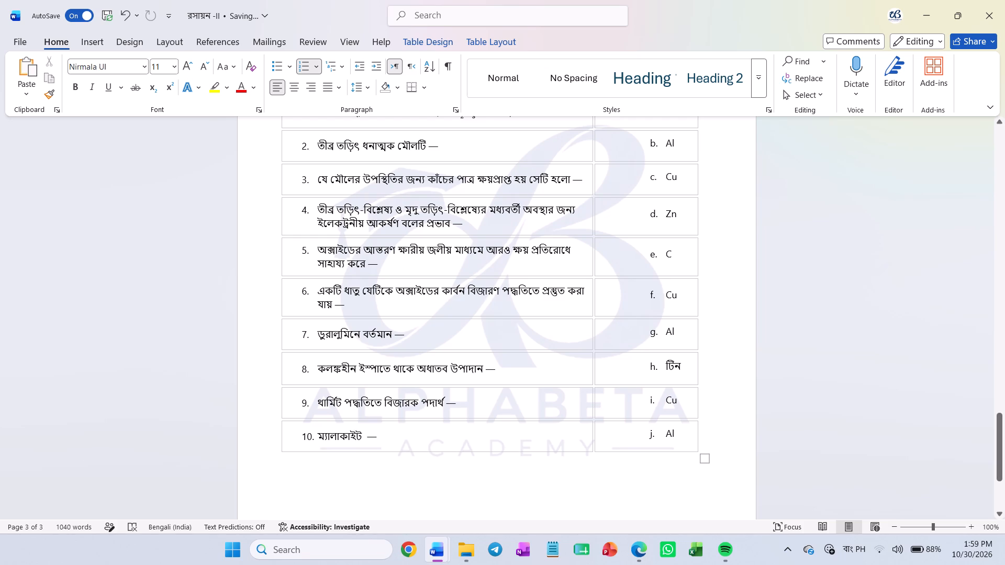
{"action": "left_click_drag", "start_coordinate": [398, 250], "coordinate": [399, 250]}
{"action": "left_click_drag", "start_coordinate": [399, 250], "coordinate": [424, 250]}
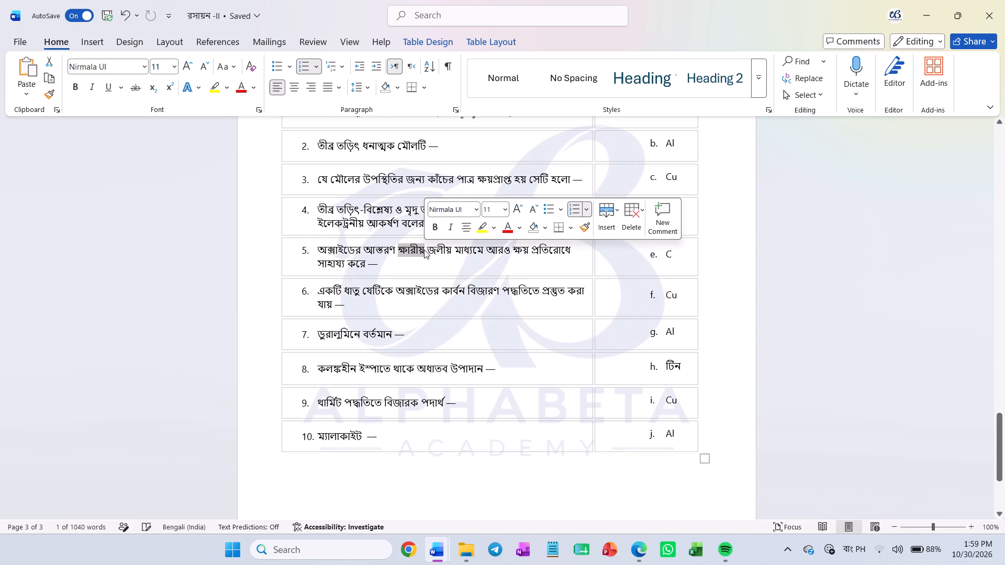
{"action": "key", "text": "d"}
{"action": "type", "text": "bara"}
{"action": "key", "text": "space"}
{"action": "key", "text": "BackSpace"}
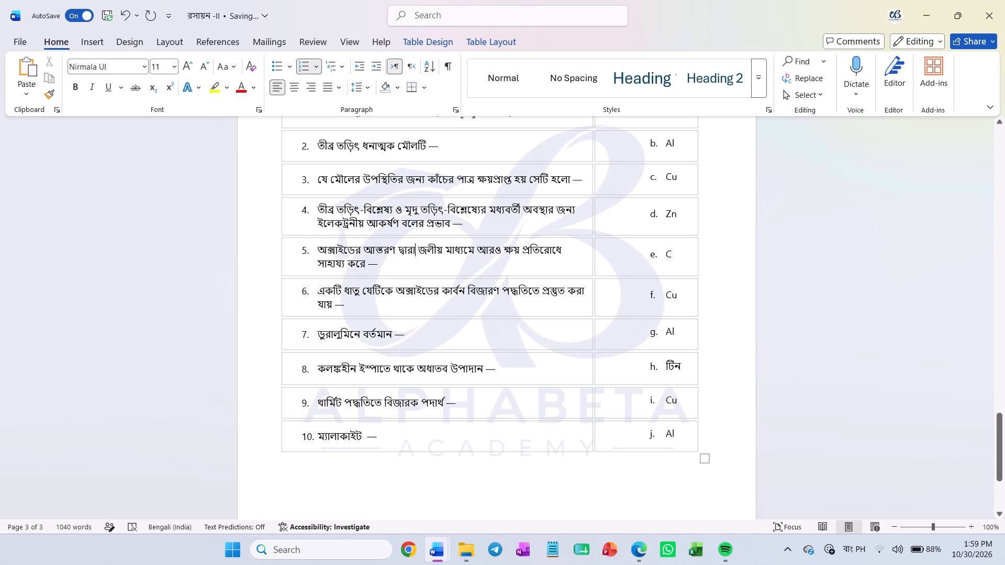
Replace the words from মাধ্যমে up to the dash in item 5 with বাষ্পয়ের.
{"action": "left_click_drag", "start_coordinate": [449, 247], "coordinate": [460, 247]}
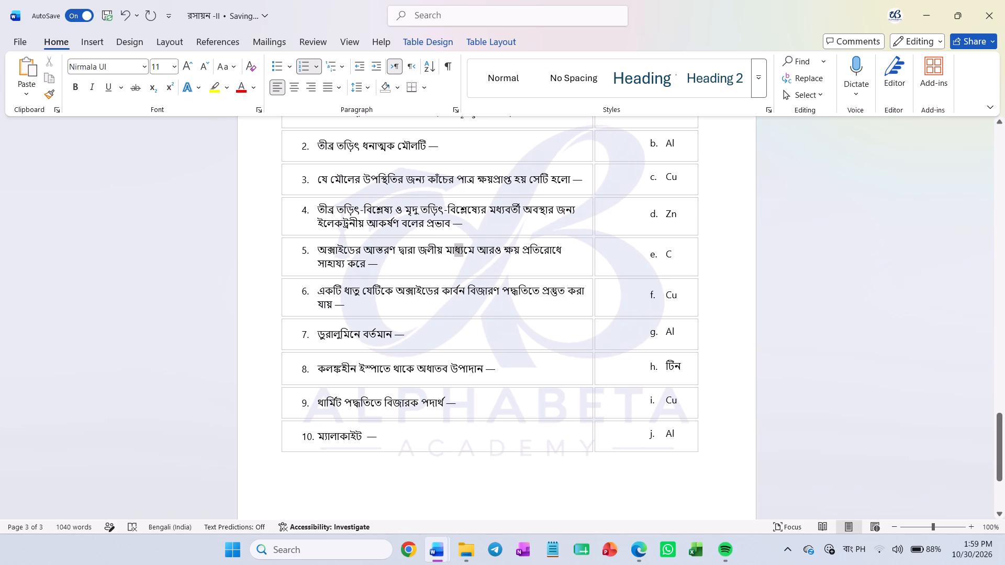
{"action": "left_click_drag", "start_coordinate": [460, 247], "coordinate": [478, 244]}
{"action": "left_click", "coordinate": [450, 250]}
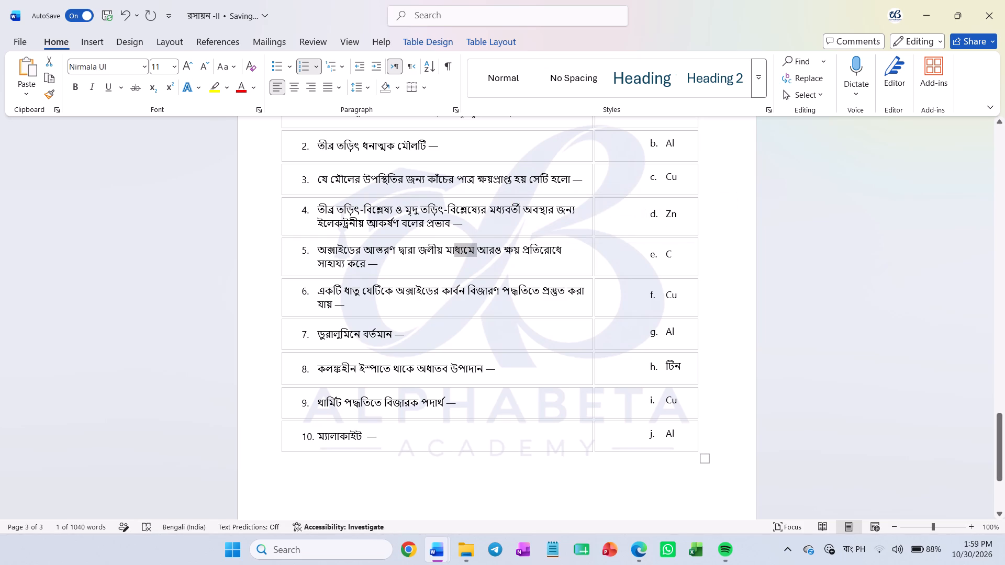
{"action": "left_click_drag", "start_coordinate": [445, 250], "coordinate": [411, 267]}
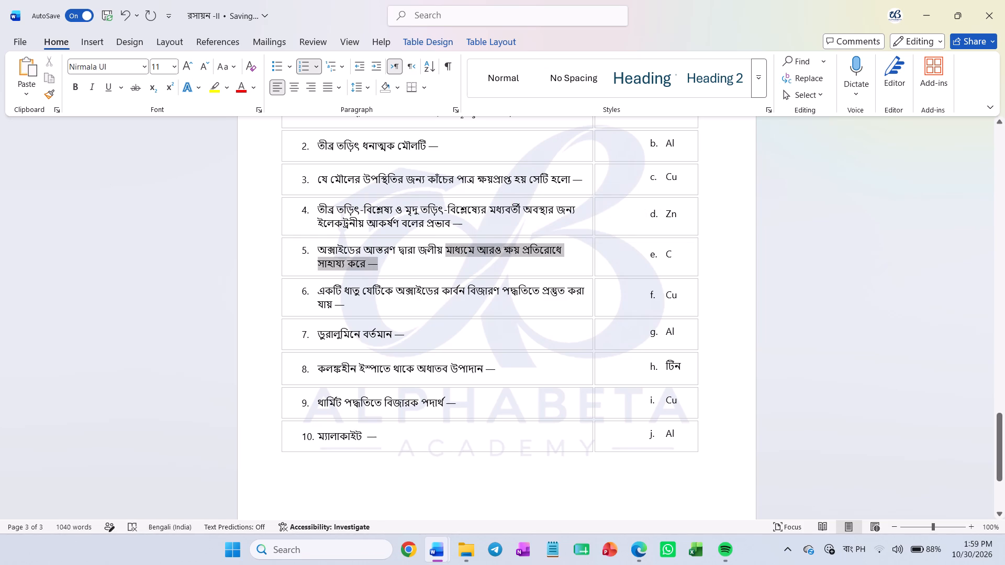
{"action": "left_click_drag", "start_coordinate": [411, 267], "coordinate": [366, 263]}
{"action": "key", "text": "BackSpace"}
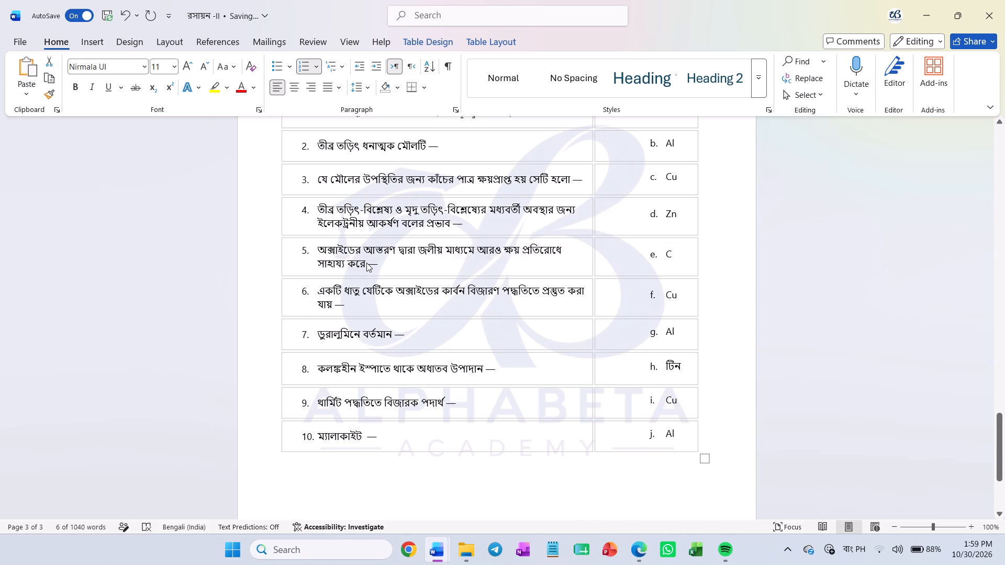
{"action": "type", "text": "basper"}
{"action": "key", "text": "space"}
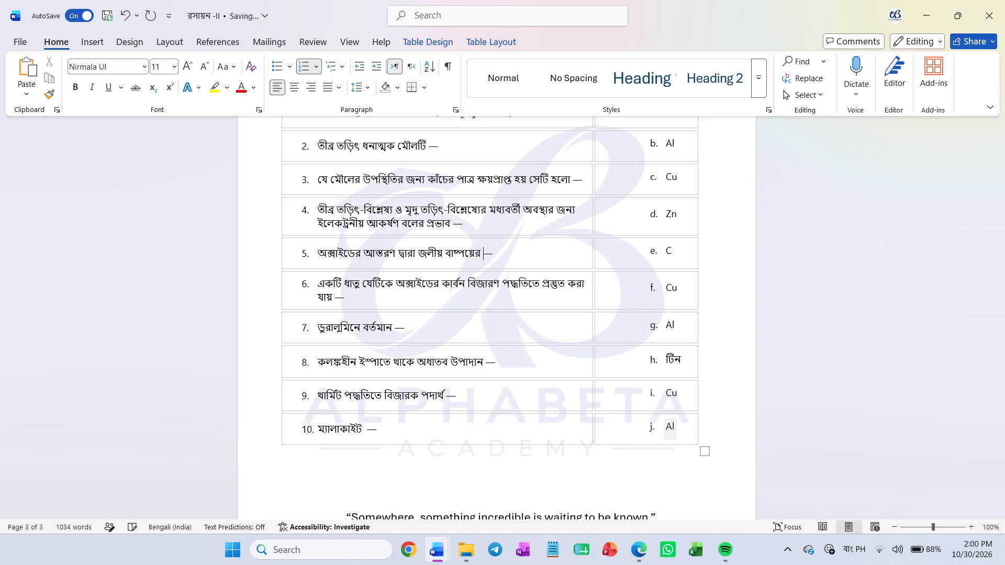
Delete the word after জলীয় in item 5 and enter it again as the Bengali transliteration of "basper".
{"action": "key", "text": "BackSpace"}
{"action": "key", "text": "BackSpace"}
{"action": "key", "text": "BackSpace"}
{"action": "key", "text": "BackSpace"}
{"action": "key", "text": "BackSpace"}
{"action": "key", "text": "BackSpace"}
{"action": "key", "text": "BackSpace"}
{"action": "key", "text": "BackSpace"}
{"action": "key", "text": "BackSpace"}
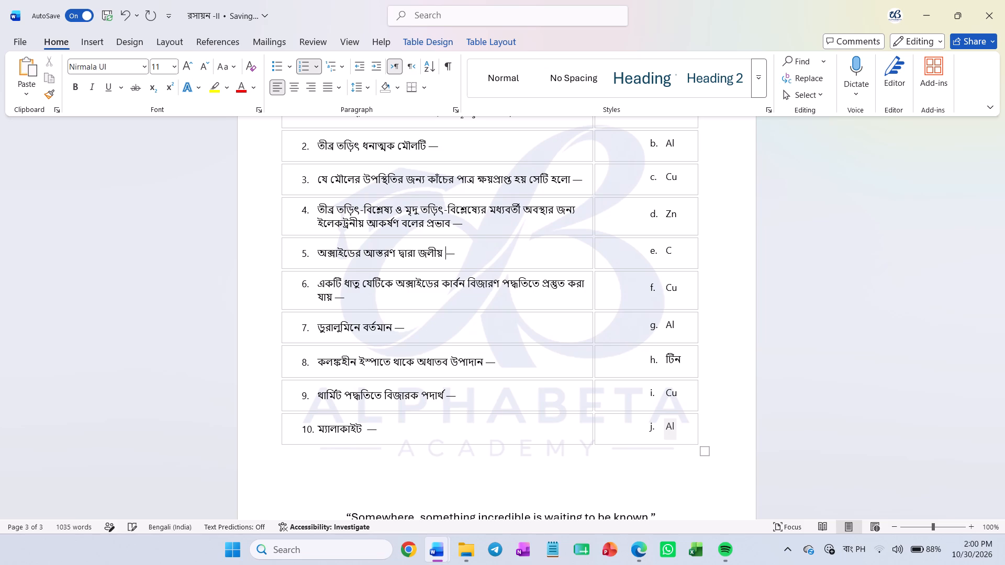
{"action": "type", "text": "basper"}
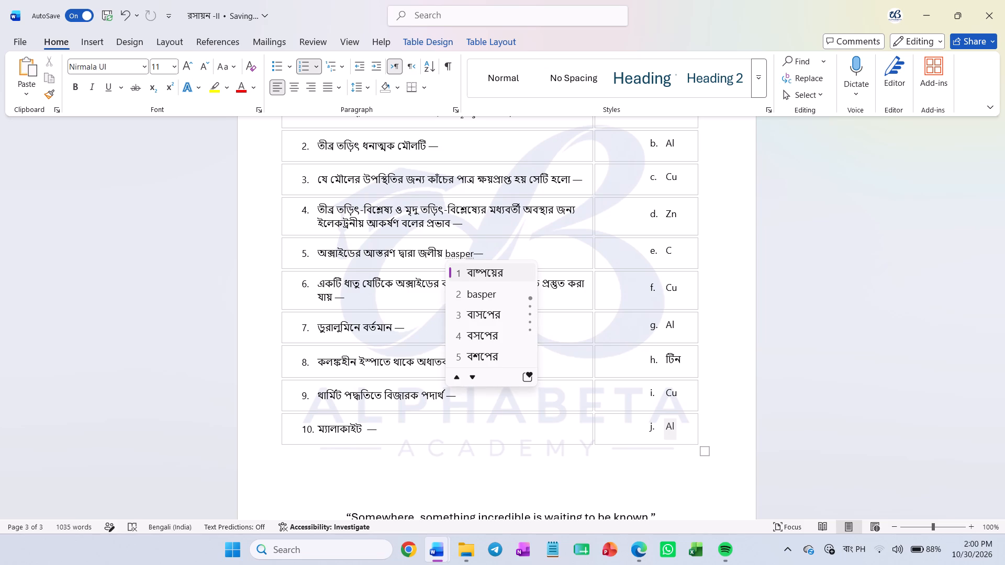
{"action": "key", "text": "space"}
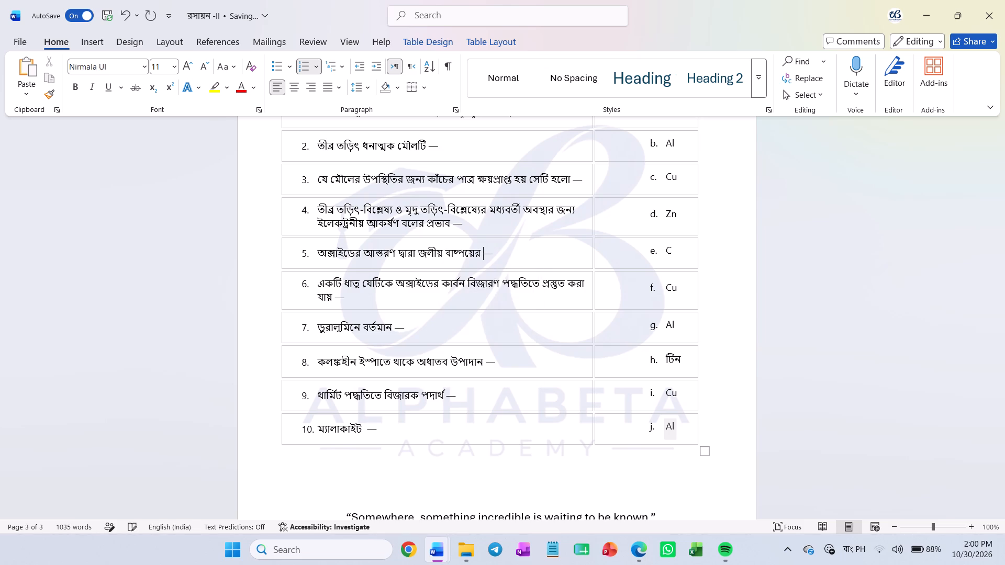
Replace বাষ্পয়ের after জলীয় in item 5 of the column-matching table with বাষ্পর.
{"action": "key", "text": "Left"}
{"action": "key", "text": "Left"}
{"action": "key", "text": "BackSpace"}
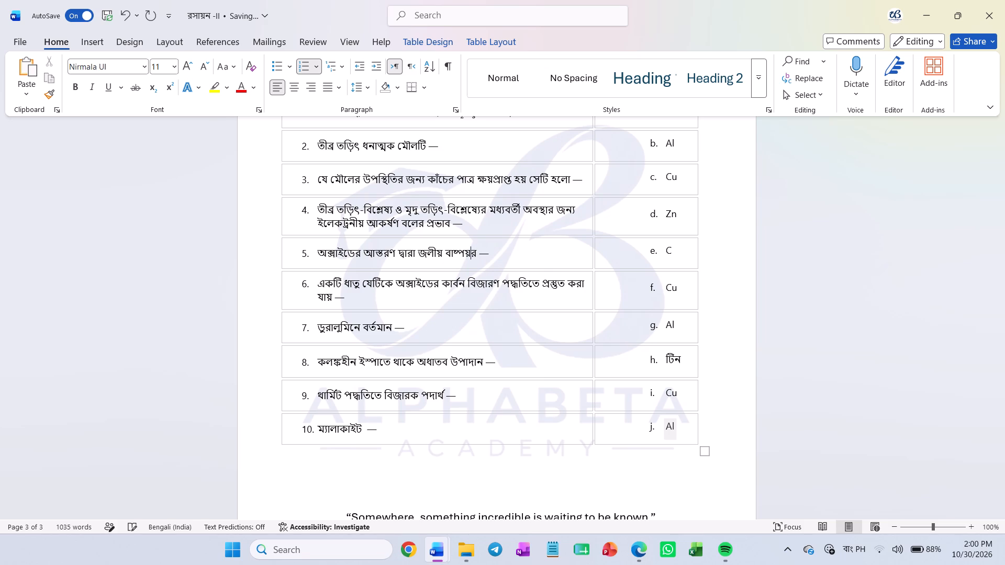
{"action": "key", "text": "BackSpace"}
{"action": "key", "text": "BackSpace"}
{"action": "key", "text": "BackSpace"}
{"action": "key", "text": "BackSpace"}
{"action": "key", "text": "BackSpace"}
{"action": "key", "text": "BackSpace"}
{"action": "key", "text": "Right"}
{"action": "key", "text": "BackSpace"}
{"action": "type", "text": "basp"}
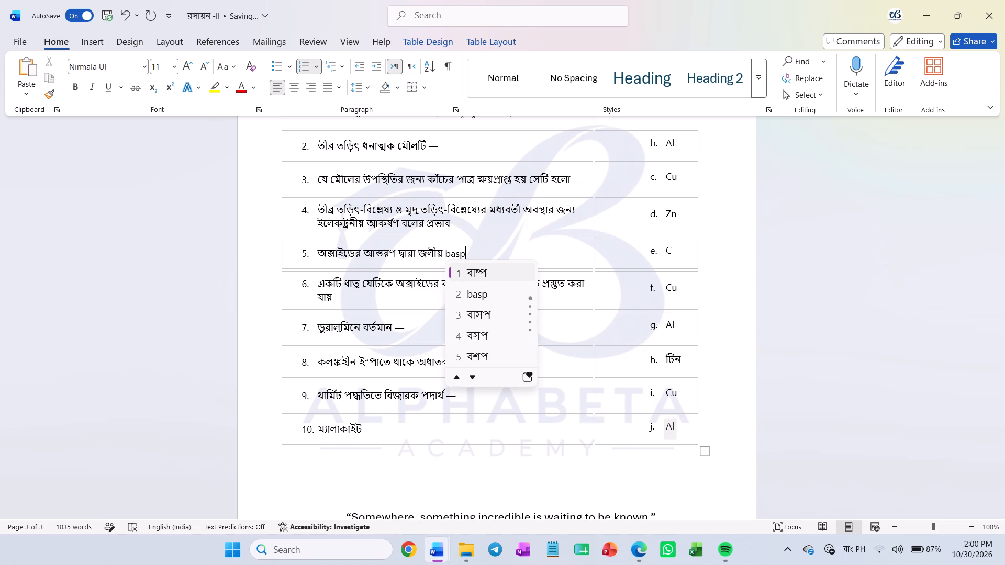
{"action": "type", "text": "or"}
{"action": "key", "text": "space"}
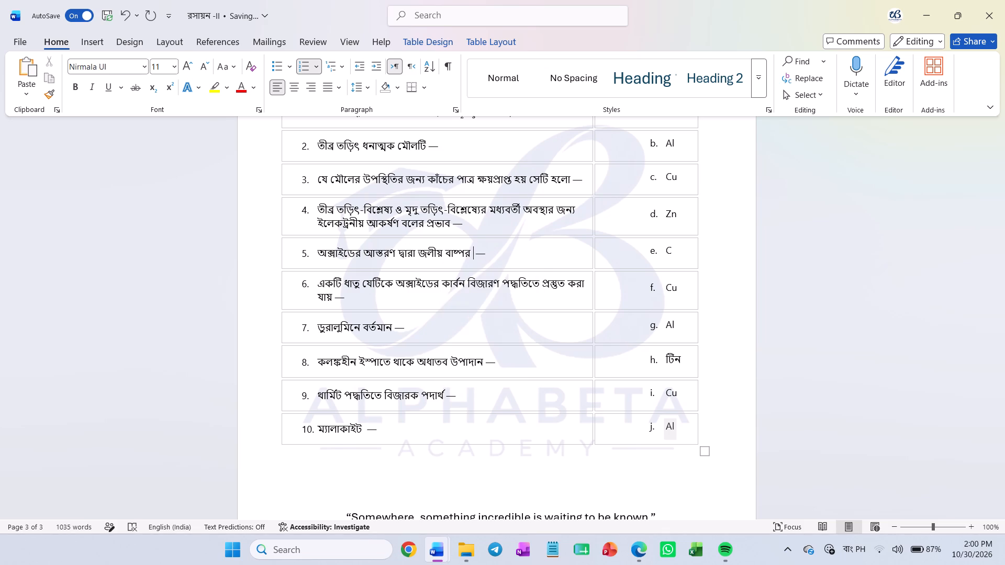
Delete the word after জলীয় in item 5 and enter বাষ্পয়ের in its place.
{"action": "key", "text": "BackSpace"}
{"action": "key", "text": "BackSpace"}
{"action": "key", "text": "BackSpace"}
{"action": "key", "text": "BackSpace"}
{"action": "key", "text": "BackSpace"}
{"action": "key", "text": "BackSpace"}
{"action": "key", "text": "BackSpace"}
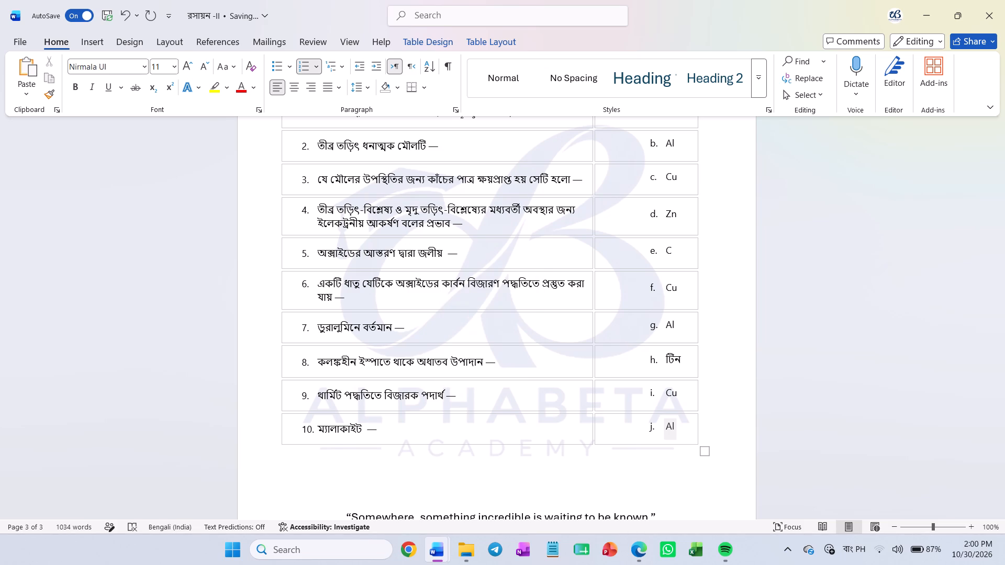
{"action": "type", "text": "basp"}
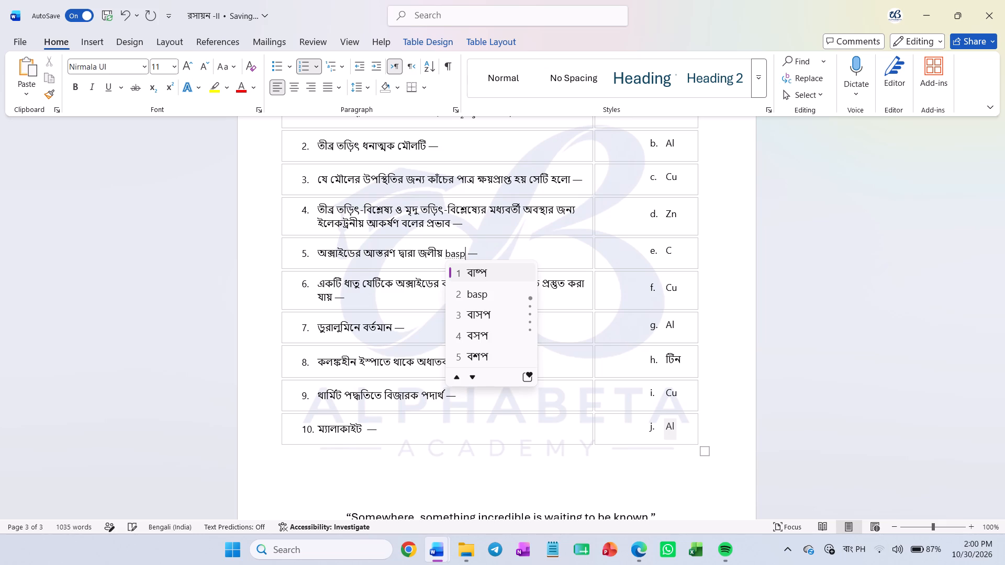
{"action": "key", "text": "e"}
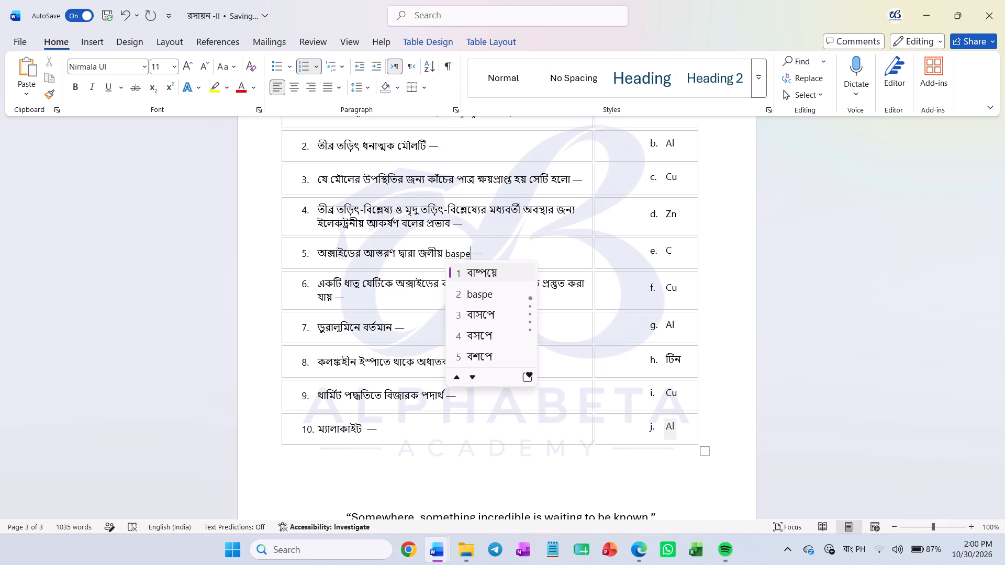
{"action": "key", "text": "r"}
{"action": "key", "text": "space"}
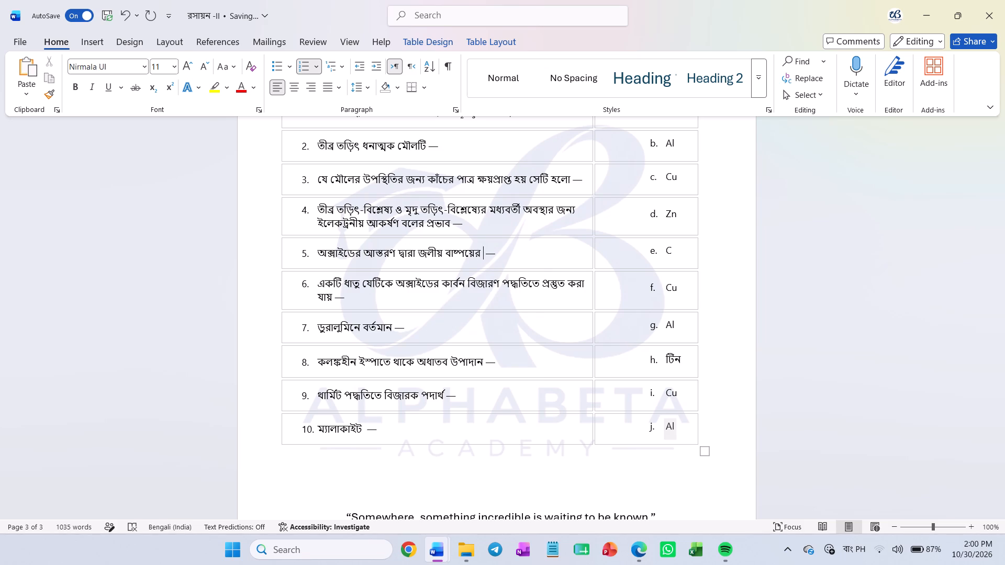
Complete item 5 by adding আক্রমণ থেকে সুরক্ষিত থাকে between বাষ্পয়ের and the dash.
{"action": "key", "text": "a"}
{"action": "type", "text": "kroman"}
{"action": "key", "text": "space"}
{"action": "type", "text": "theke"}
{"action": "key", "text": "space"}
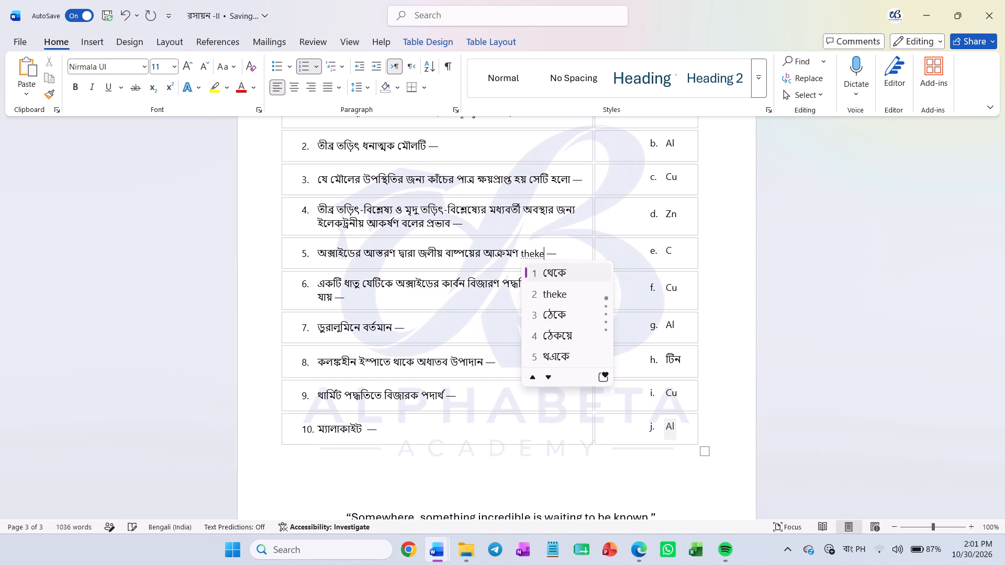
{"action": "type", "text": "surokhito"}
{"action": "key", "text": "space"}
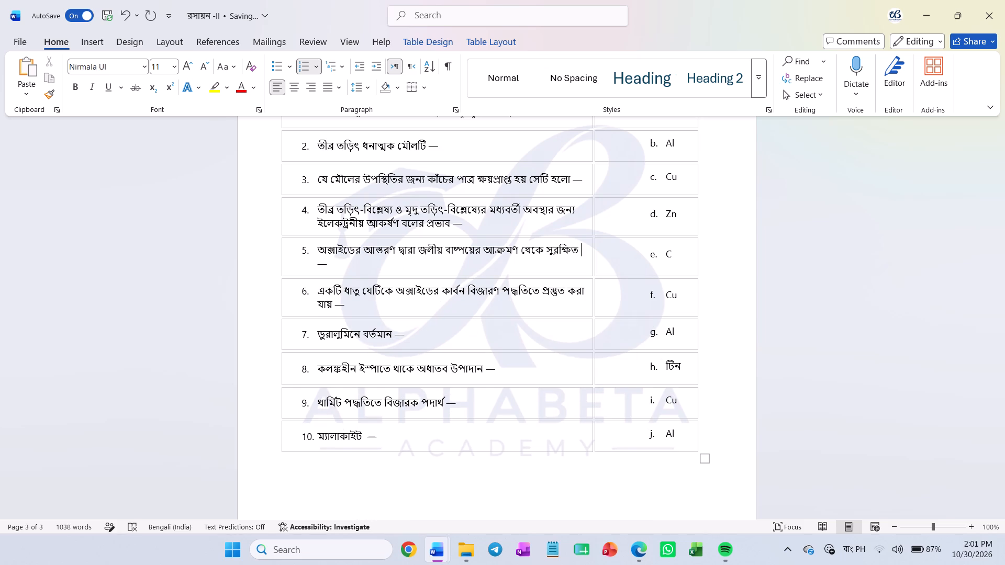
{"action": "type", "text": "tahke"}
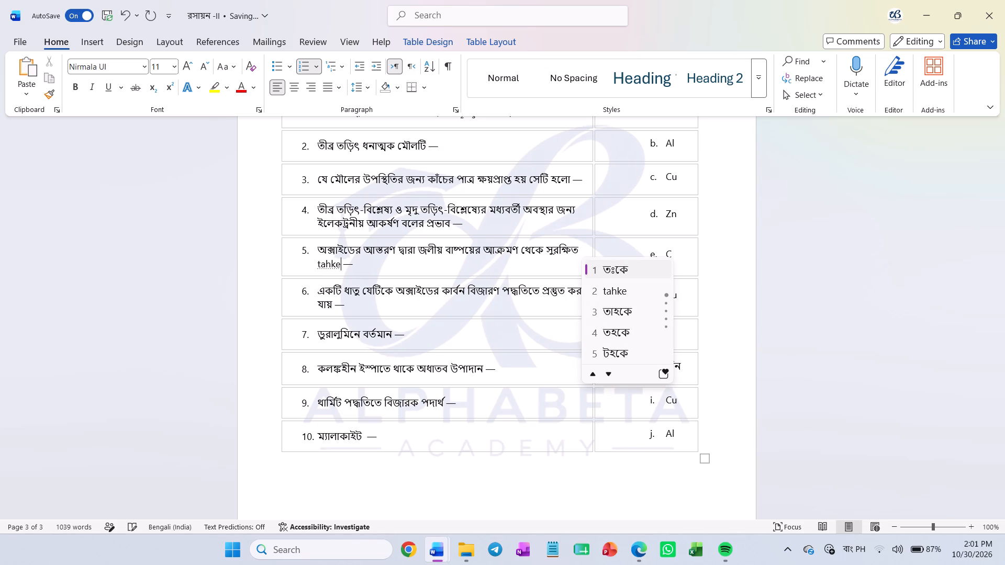
{"action": "key", "text": "space"}
{"action": "key", "text": "BackSpace"}
{"action": "key", "text": "BackSpace"}
{"action": "key", "text": "BackSpace"}
{"action": "key", "text": "BackSpace"}
{"action": "key", "text": "BackSpace"}
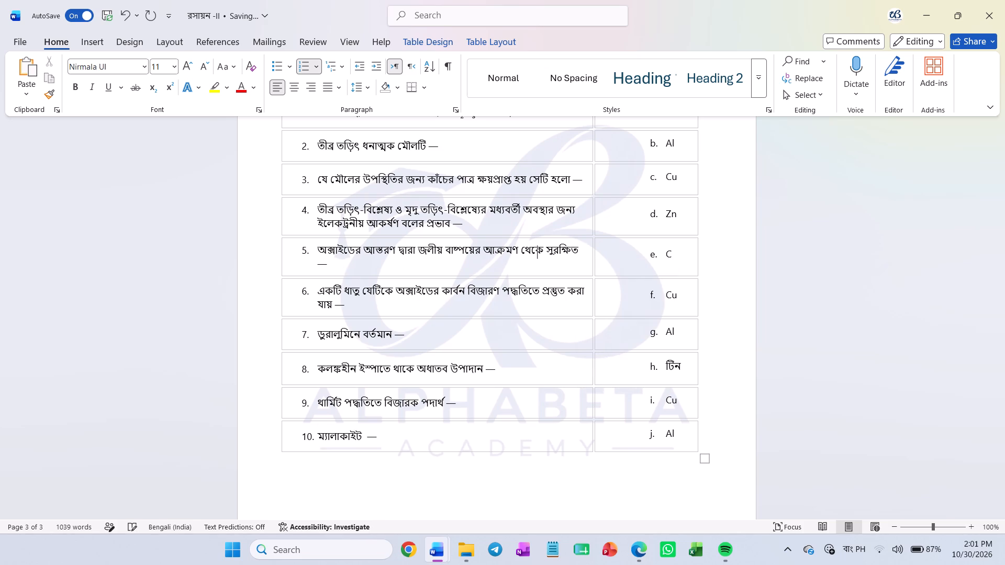
{"action": "type", "text": "thake"}
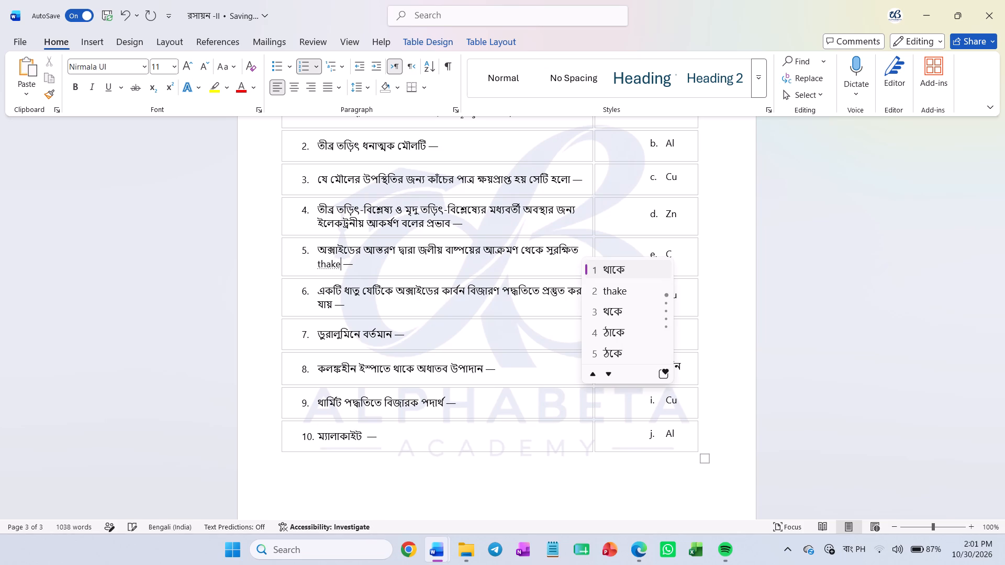
{"action": "key", "text": "space"}
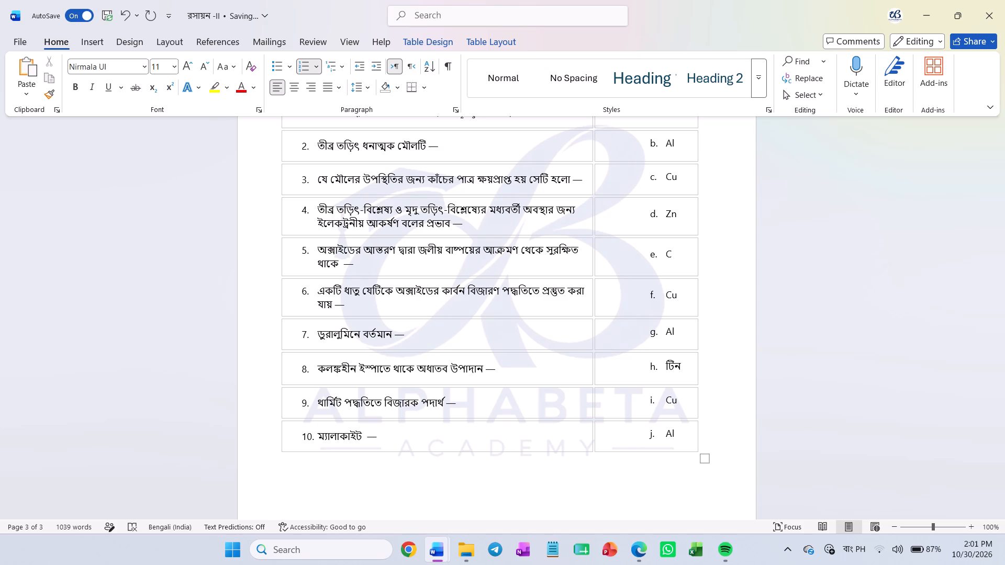
Replace all the text before the dash in item 4 with ধাতু সংকর, using the spelling with স.
{"action": "scroll", "coordinate": [366, 263], "scroll_direction": "up", "scroll_amount": 1}
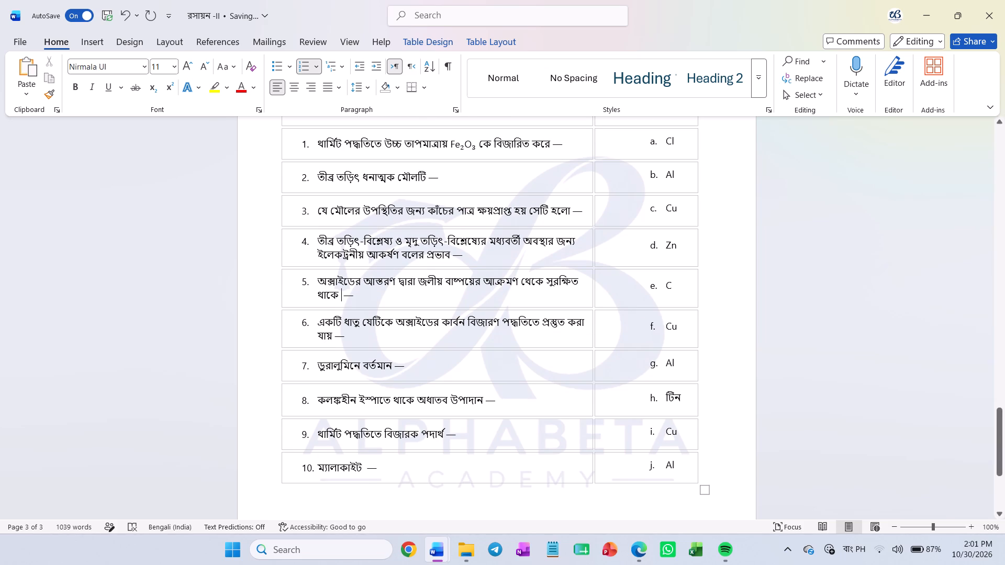
{"action": "left_click_drag", "start_coordinate": [319, 239], "coordinate": [331, 239]}
{"action": "left_click_drag", "start_coordinate": [331, 239], "coordinate": [442, 263]}
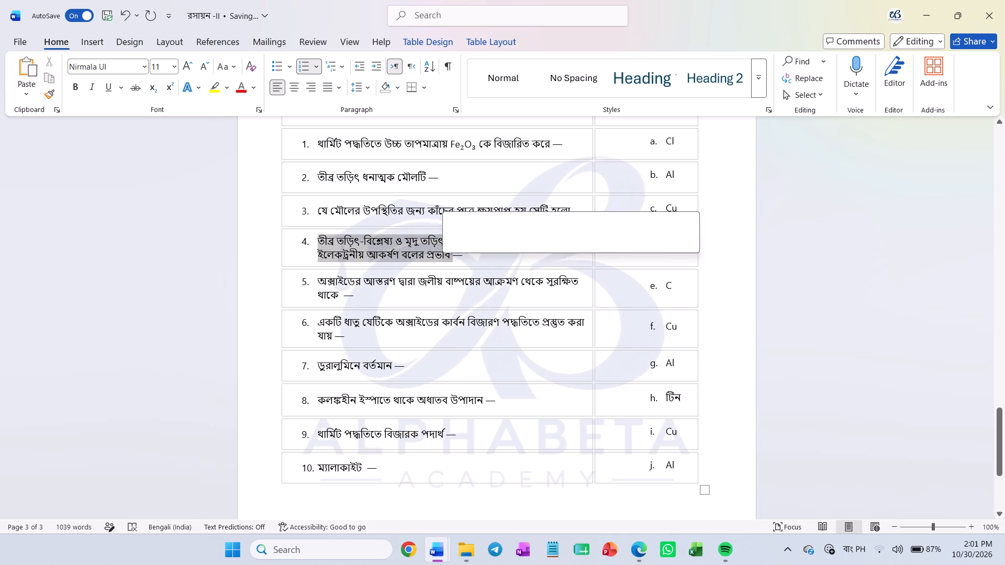
{"action": "type", "text": "dhatu"}
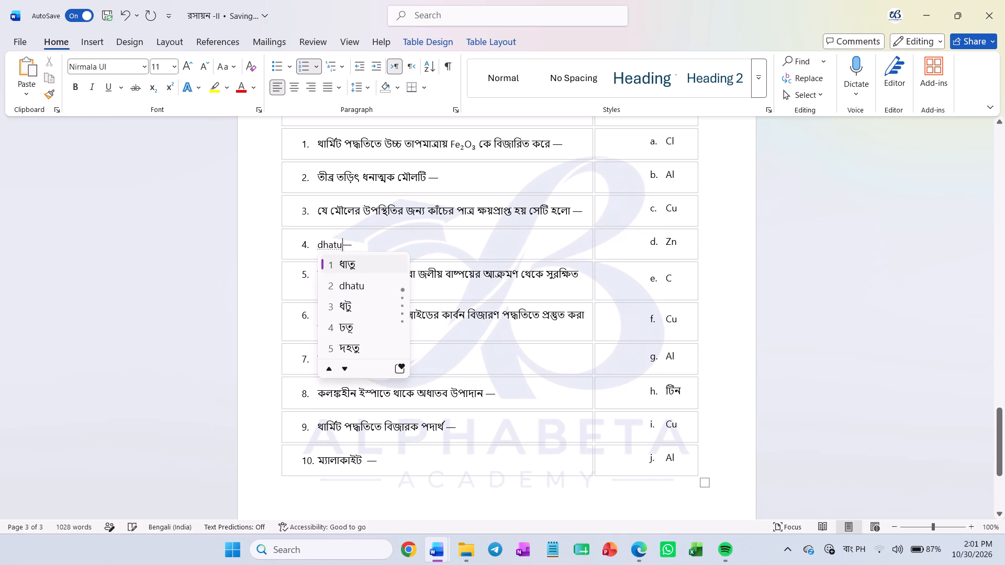
{"action": "key", "text": "space"}
{"action": "type", "text": "sonkor"}
{"action": "key", "text": "space"}
{"action": "key", "text": "BackSpace"}
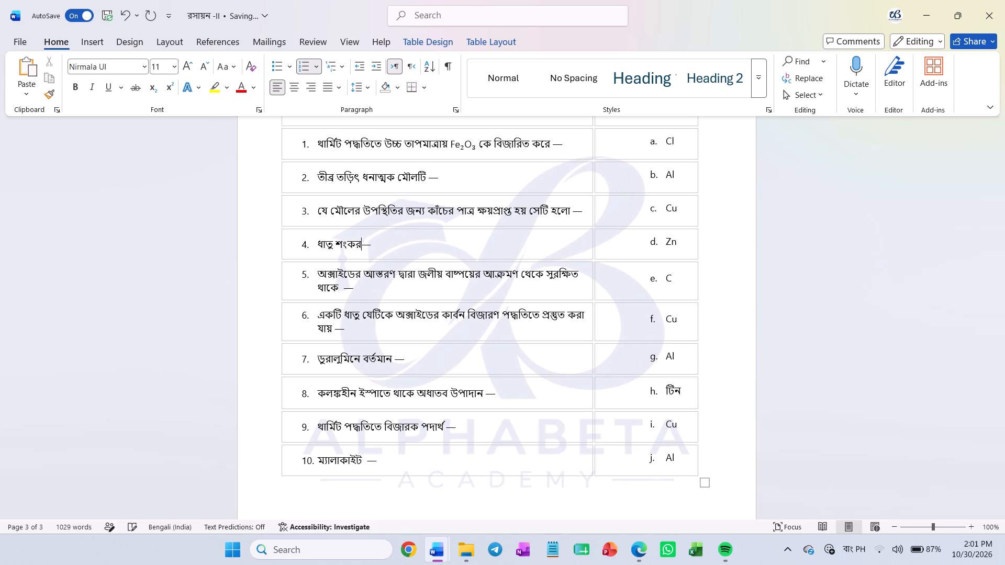
{"action": "key", "text": "BackSpace"}
{"action": "key", "text": "BackSpace"}
{"action": "key", "text": "BackSpace"}
{"action": "key", "text": "BackSpace"}
{"action": "type", "text": "sonko"}
{"action": "key", "text": "r"}
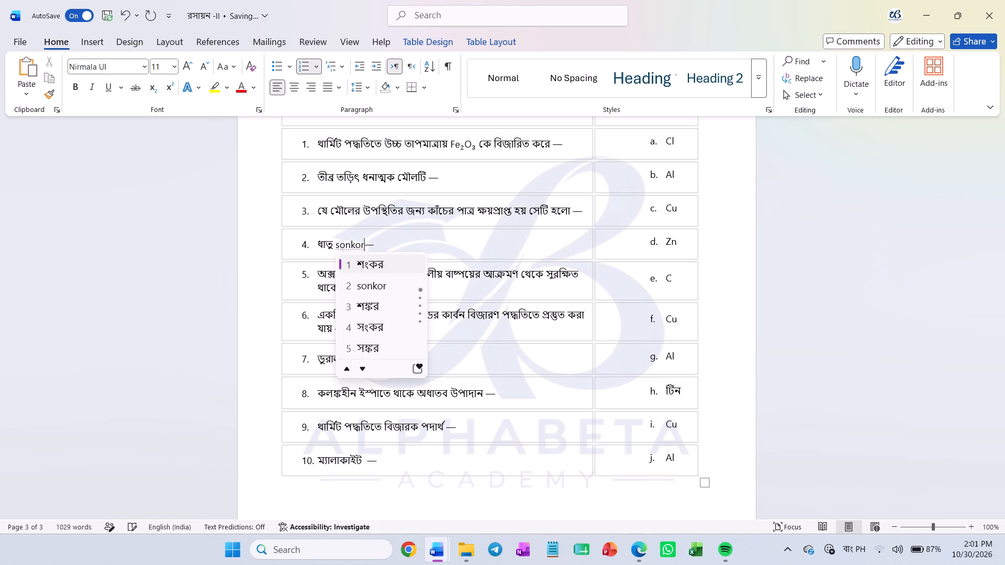
{"action": "key", "text": "4"}
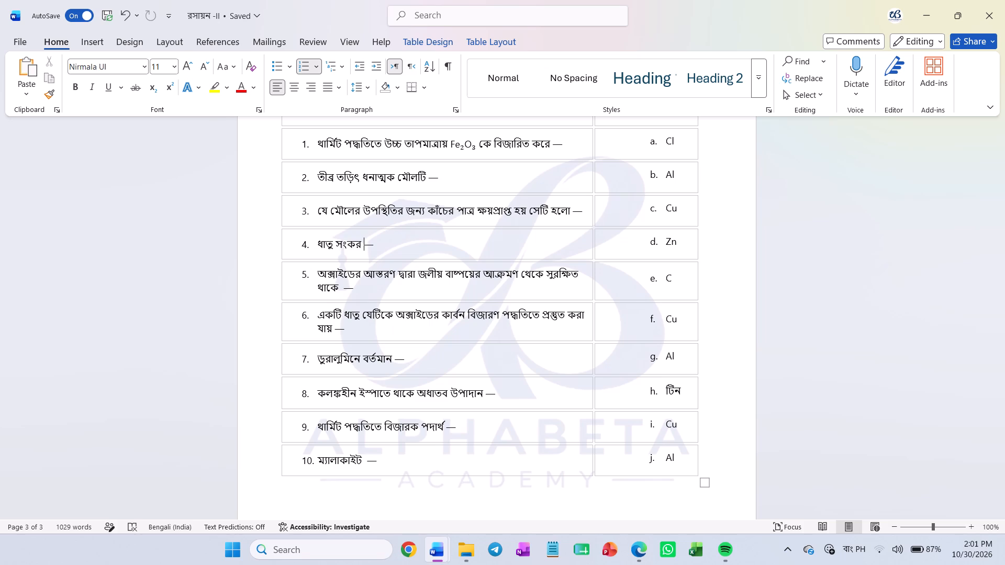
Continue item 4 of the column-matching table with পিতলে যে ধাতুটির after ধাতু সংকর, spelling the ending as টির.
{"action": "type", "text": "pitole"}
{"action": "key", "text": "space"}
{"action": "type", "text": "je"}
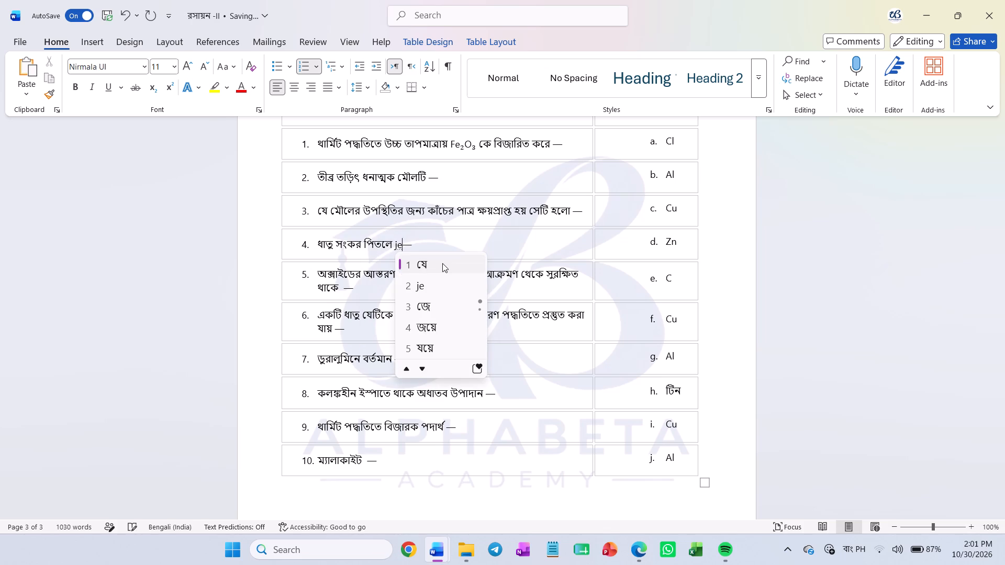
{"action": "key", "text": "space"}
{"action": "type", "text": "dhatutir"}
{"action": "key", "text": "space"}
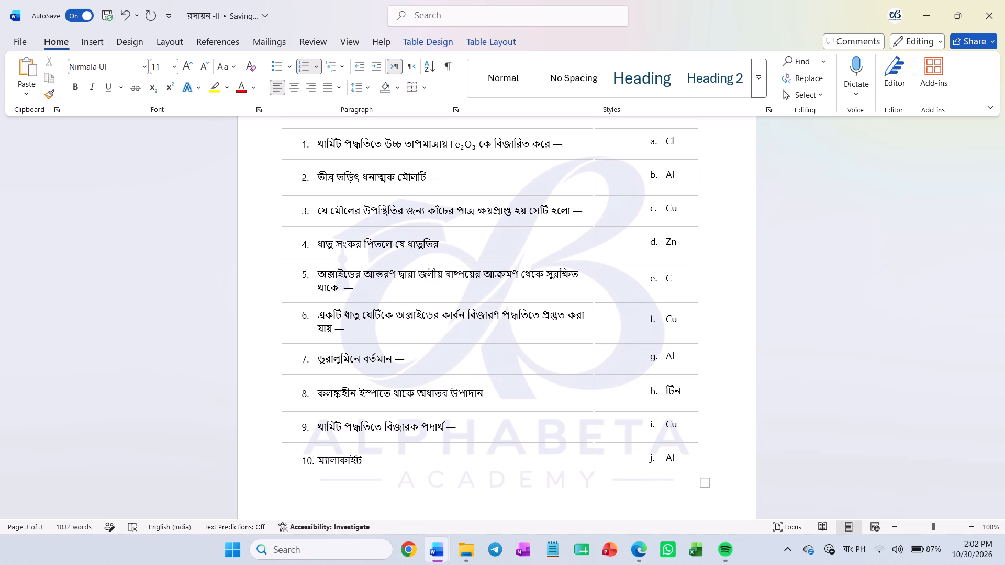
{"action": "key", "text": "BackSpace"}
{"action": "key", "text": "BackSpace"}
{"action": "key", "text": "BackSpace"}
{"action": "key", "text": "BackSpace"}
{"action": "type", "text": "tir"}
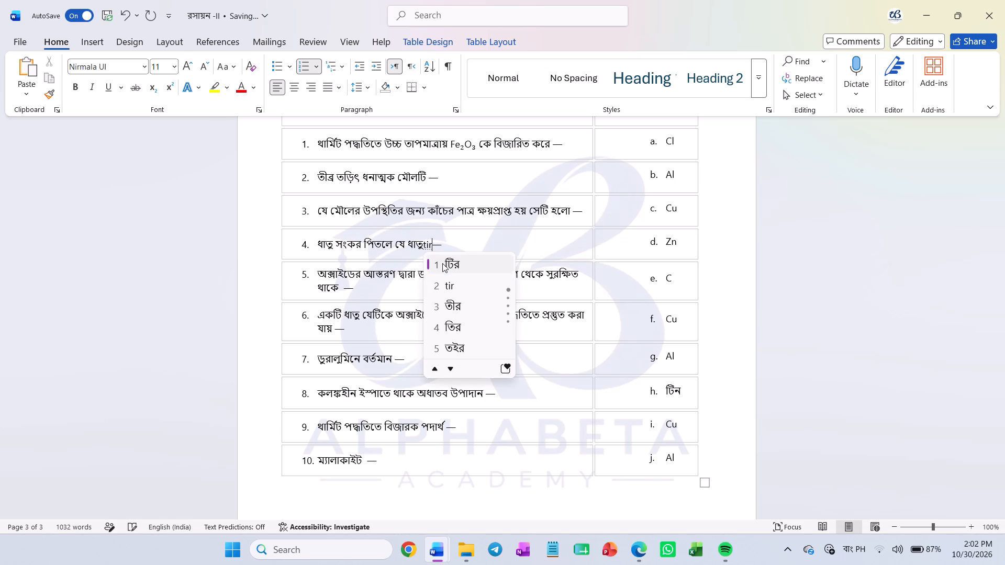
{"action": "key", "text": "space"}
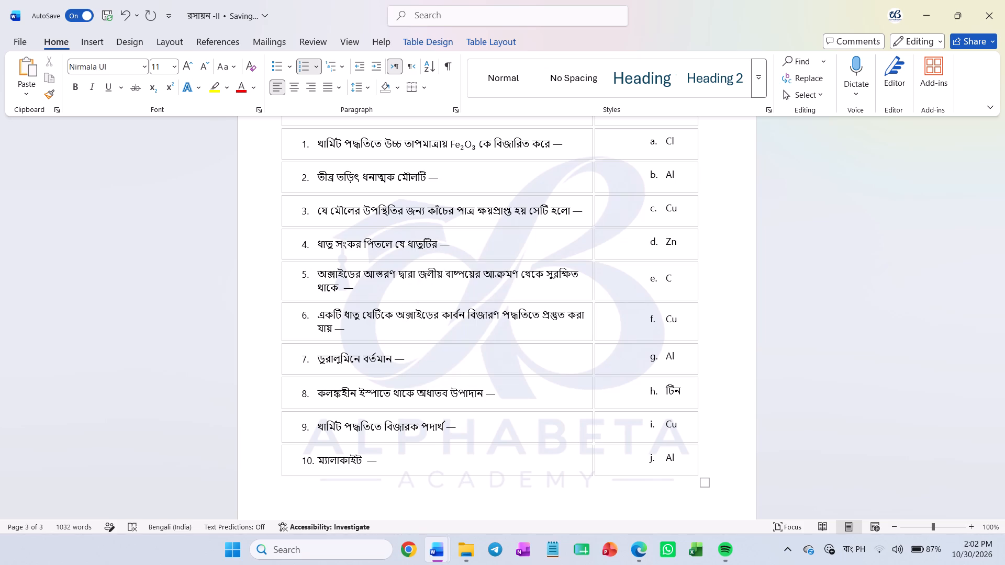
Complete item 4 by adding শতকরা পরিমাণ অন্য ধাতুর শতকরা থেকে বেশি before the dash.
{"action": "type", "text": "sotokara"}
{"action": "key", "text": "space"}
{"action": "type", "text": "poriman"}
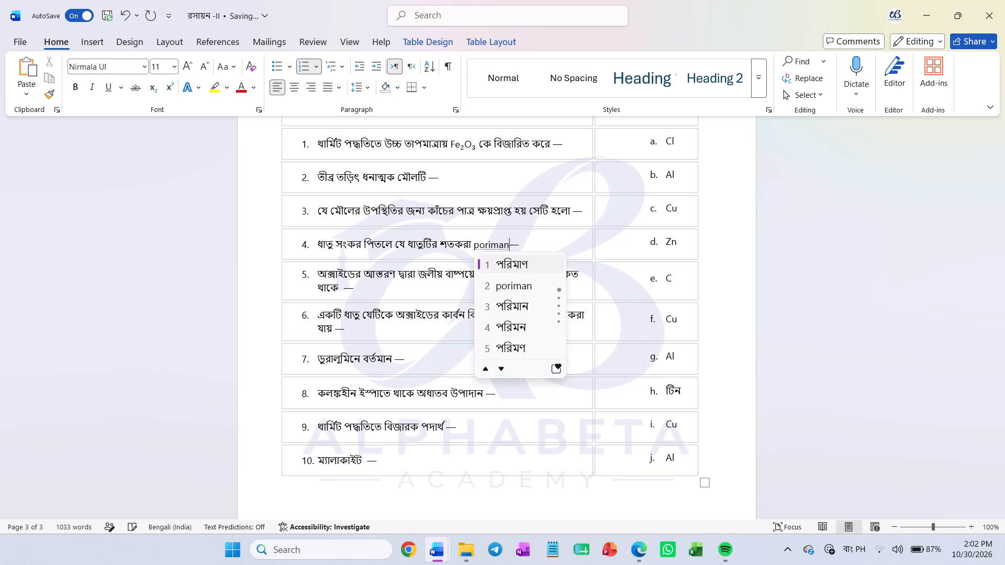
{"action": "key", "text": "space"}
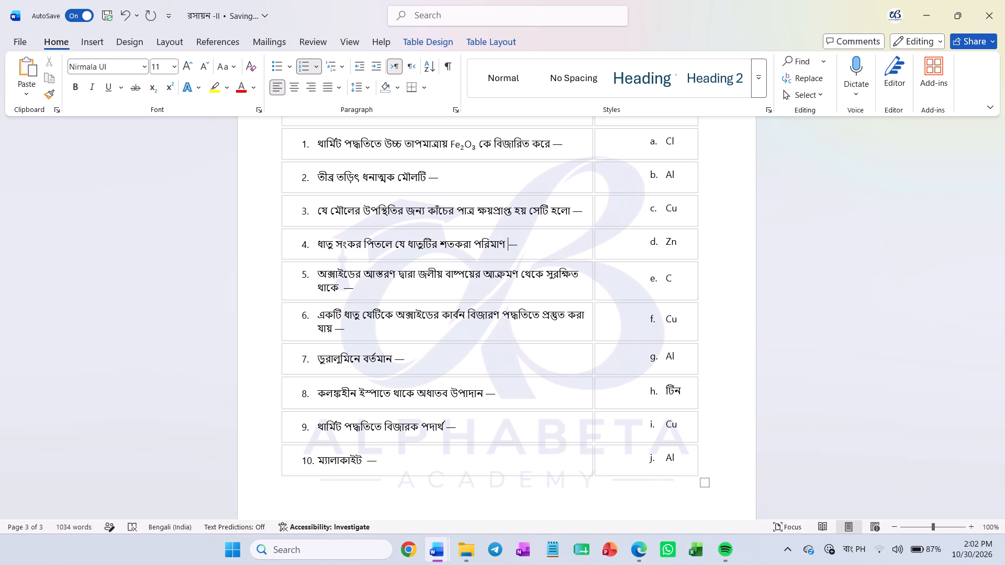
{"action": "type", "text": "onno dhatur"}
{"action": "key", "text": "space"}
{"action": "type", "text": "sotokora theke"}
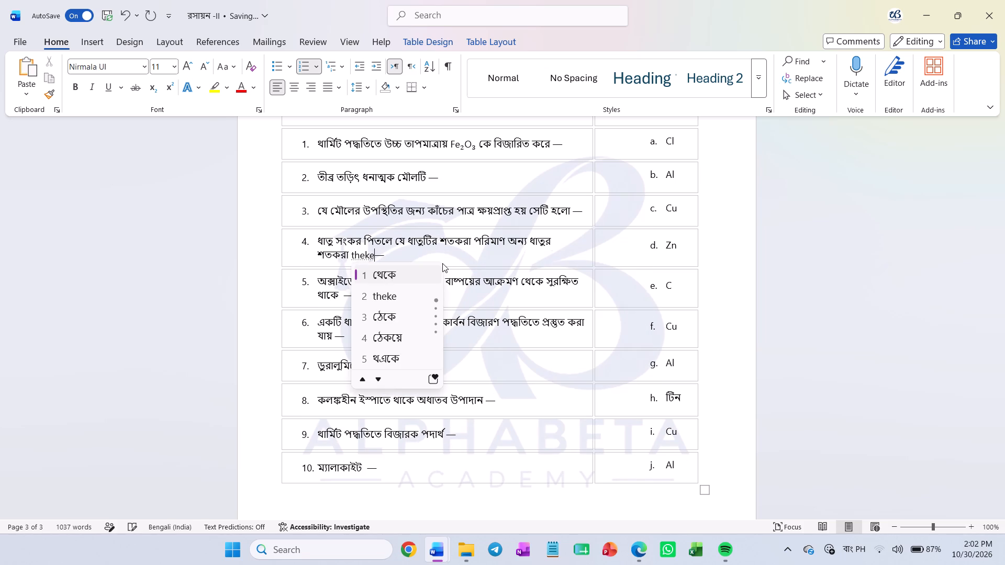
{"action": "key", "text": "space"}
{"action": "type", "text": "beshi"}
{"action": "key", "text": "space"}
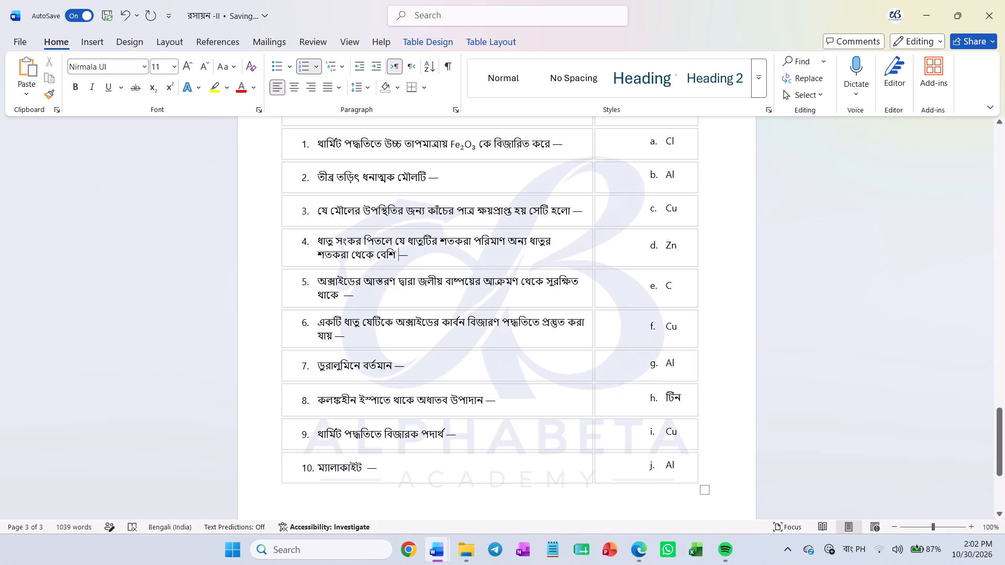
Replace all the text before the dash in item 2 with ধাতু সংকর, using the spelling with স.
{"action": "left_click_drag", "start_coordinate": [320, 173], "coordinate": [432, 175]}
{"action": "type", "text": "dha"}
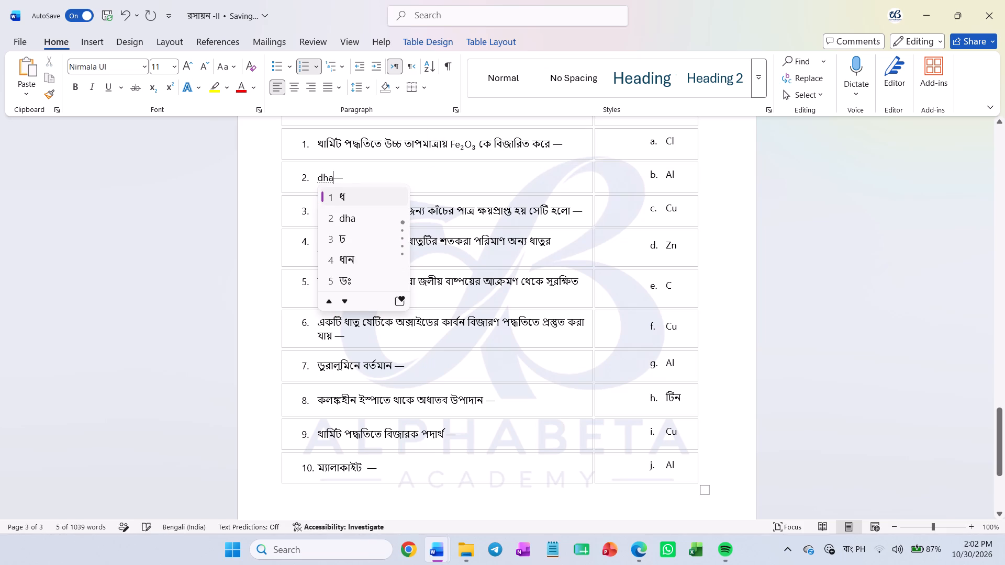
{"action": "type", "text": "tu"}
{"action": "key", "text": "space"}
{"action": "type", "text": "sonkor"}
{"action": "key", "text": "space"}
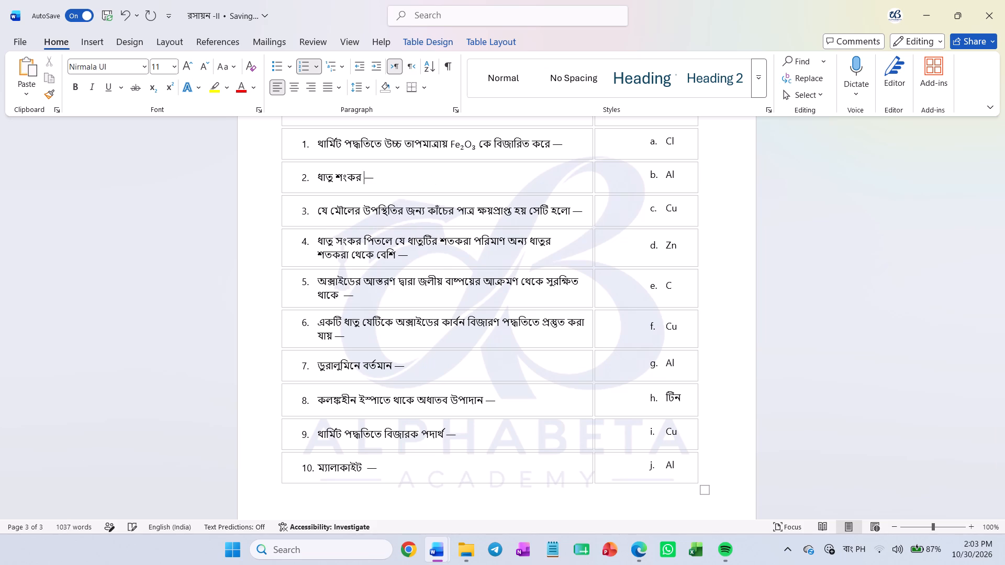
{"action": "key", "text": "BackSpace"}
{"action": "key", "text": "BackSpace"}
{"action": "key", "text": "BackSpace"}
{"action": "key", "text": "BackSpace"}
{"action": "key", "text": "BackSpace"}
{"action": "type", "text": "sonkor"}
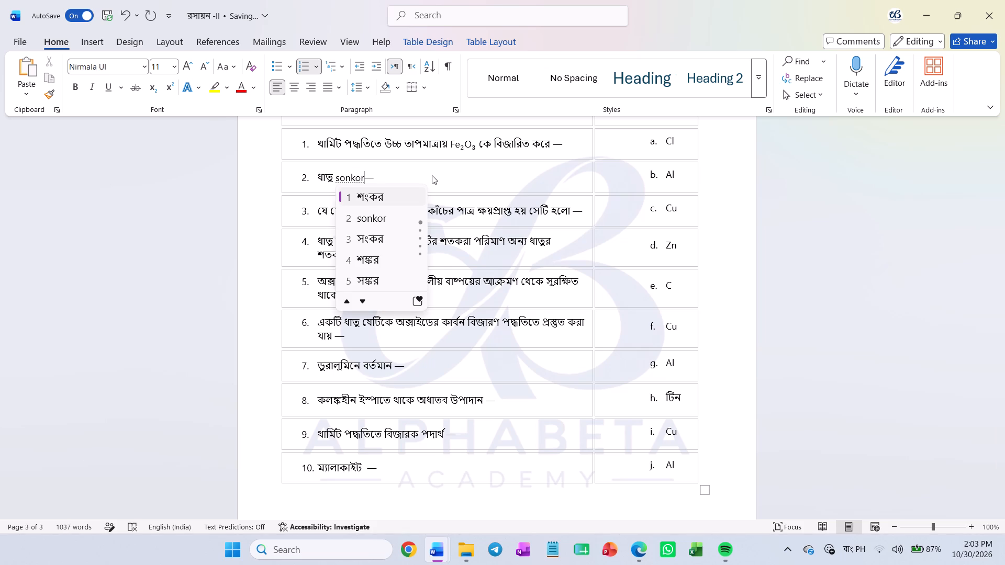
{"action": "key", "text": "3"}
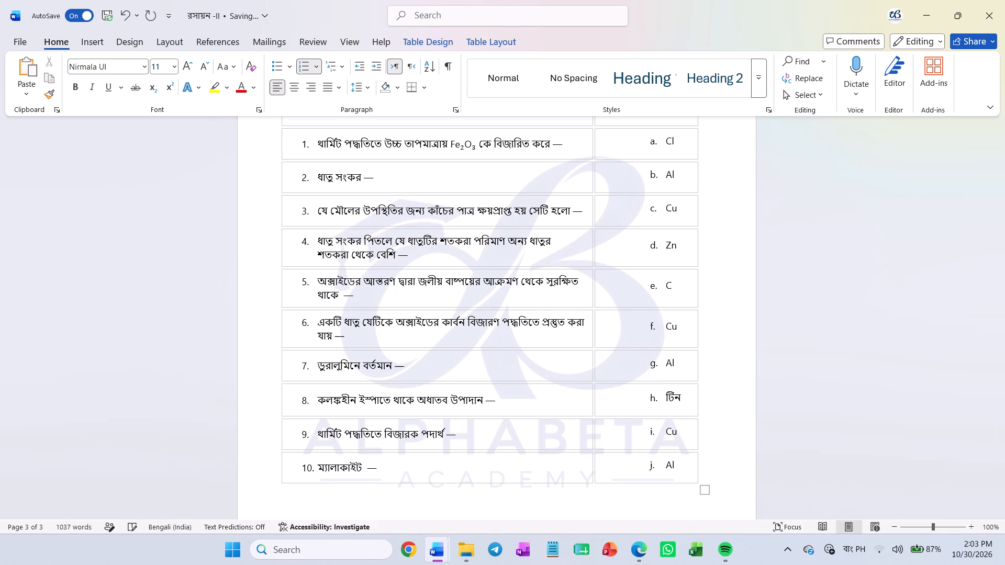
Complete item 2 by adding কাঁসাতে উপস্থিত between ধাতু সংকর and the dash.
{"action": "type", "text": "kasaate"}
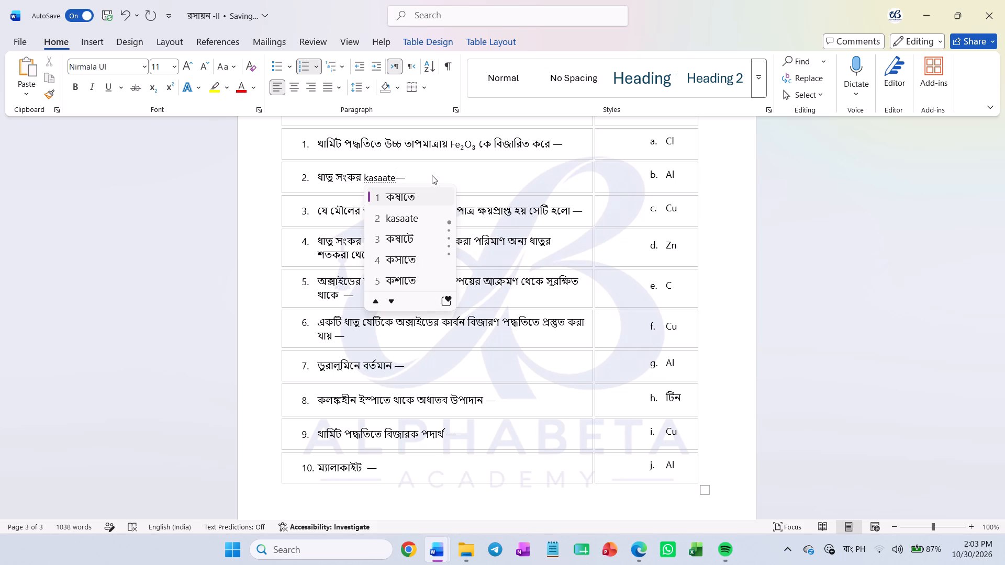
{"action": "key", "text": "BackSpace"}
{"action": "key", "text": "BackSpace"}
{"action": "key", "text": "BackSpace"}
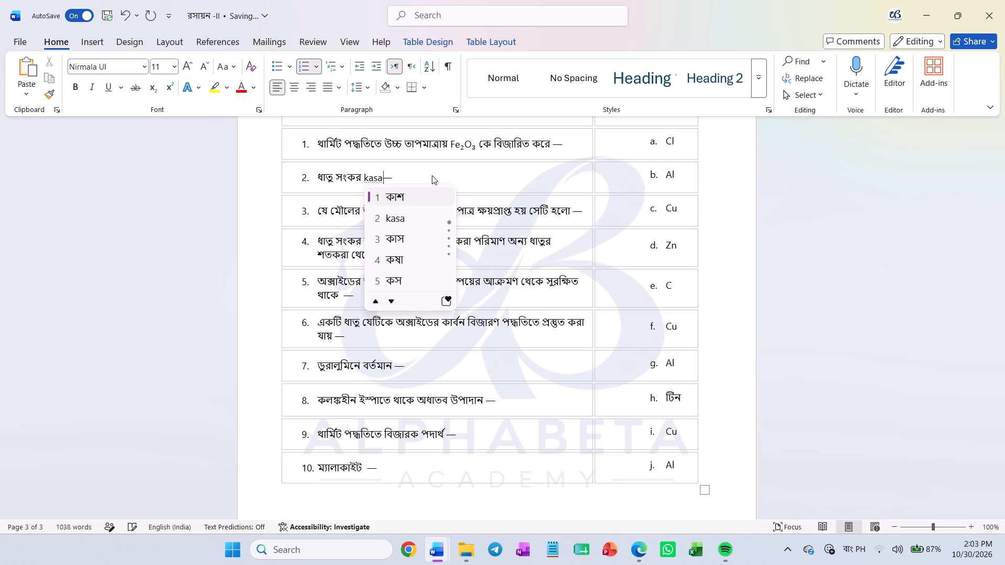
{"action": "key", "text": "BackSpace"}
{"action": "key", "text": "BackSpace"}
{"action": "type", "text": "nsate"}
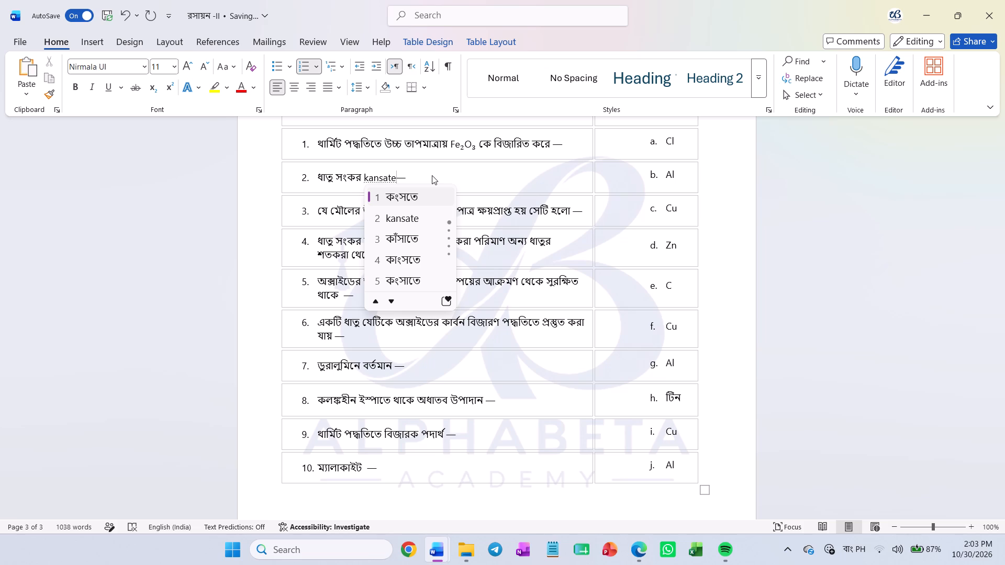
{"action": "type", "text": "3uposthit"}
{"action": "key", "text": "space"}
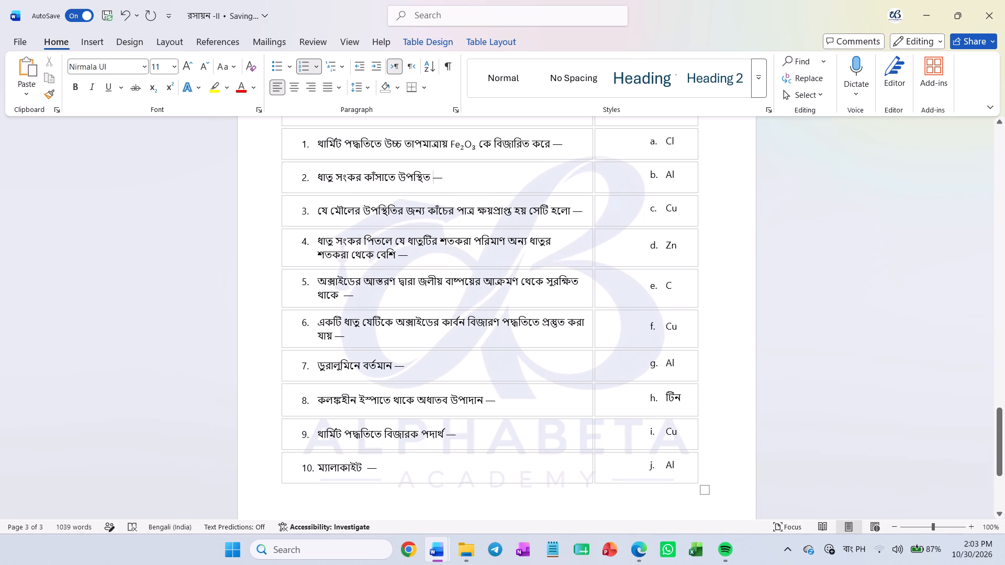
Replace all the text before the dash in item 3 with যে মৌলের.
{"action": "left_click_drag", "start_coordinate": [320, 214], "coordinate": [488, 214]}
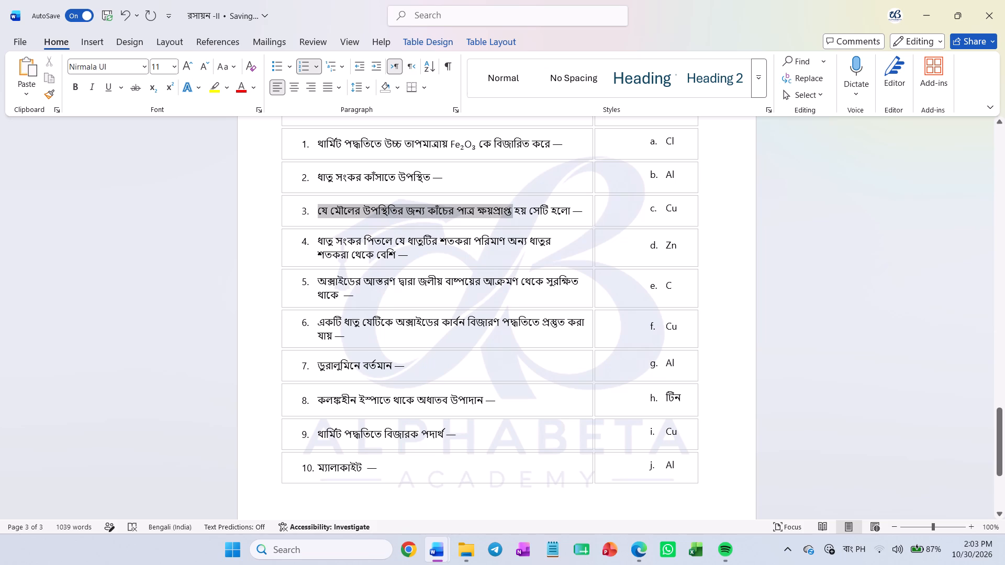
{"action": "left_click_drag", "start_coordinate": [488, 214], "coordinate": [545, 199]}
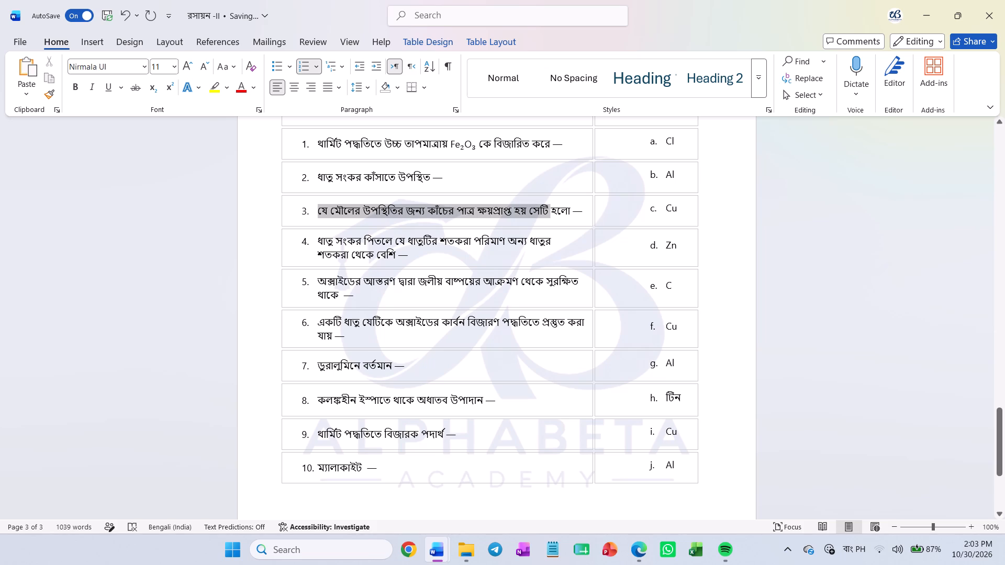
{"action": "left_click_drag", "start_coordinate": [545, 199], "coordinate": [571, 204]}
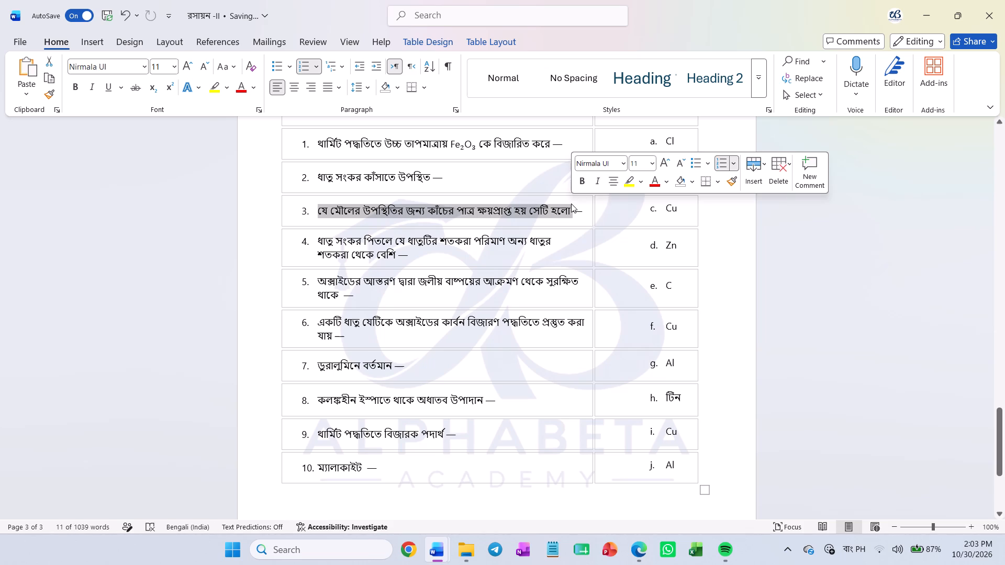
{"action": "type", "text": "je mouler"}
{"action": "key", "text": "space"}
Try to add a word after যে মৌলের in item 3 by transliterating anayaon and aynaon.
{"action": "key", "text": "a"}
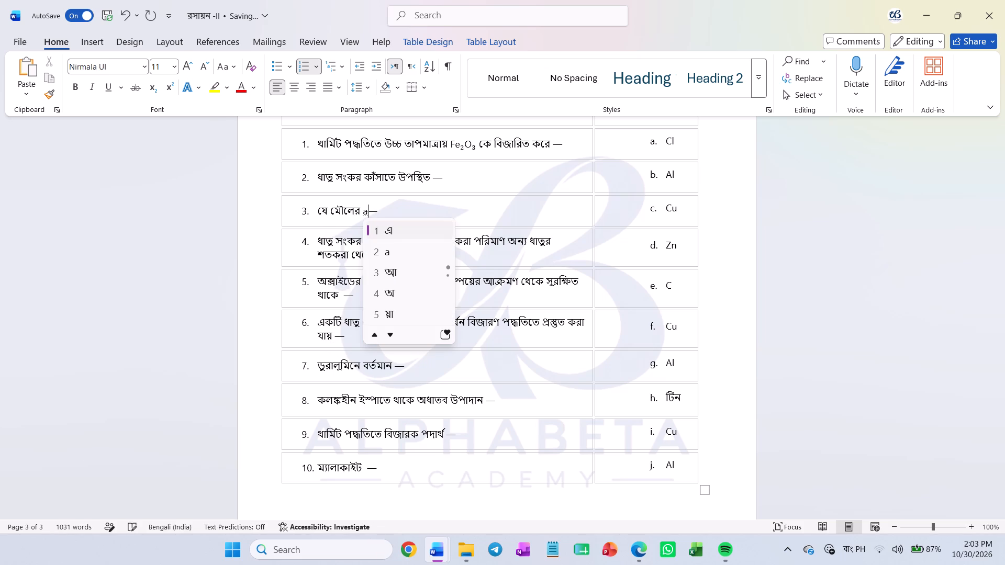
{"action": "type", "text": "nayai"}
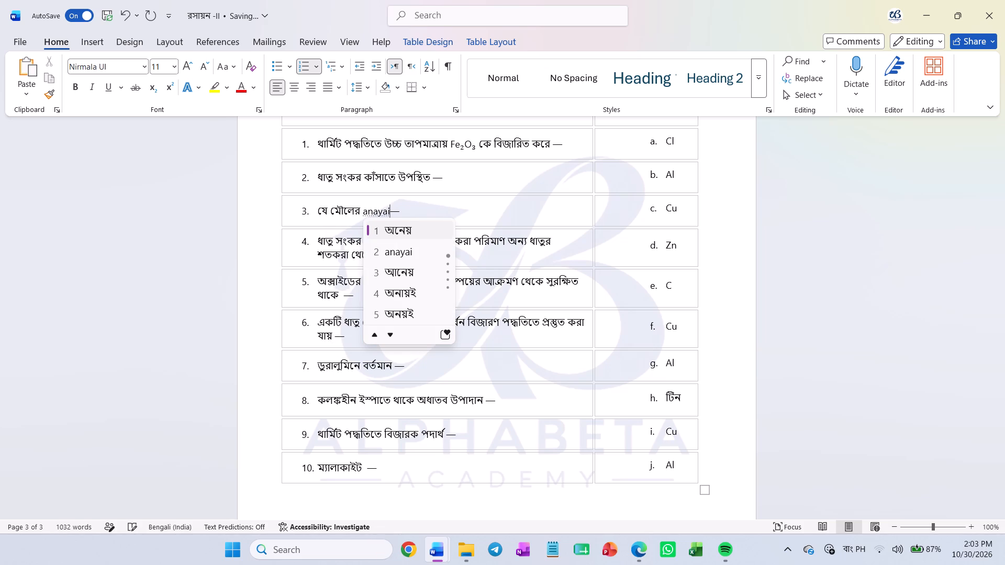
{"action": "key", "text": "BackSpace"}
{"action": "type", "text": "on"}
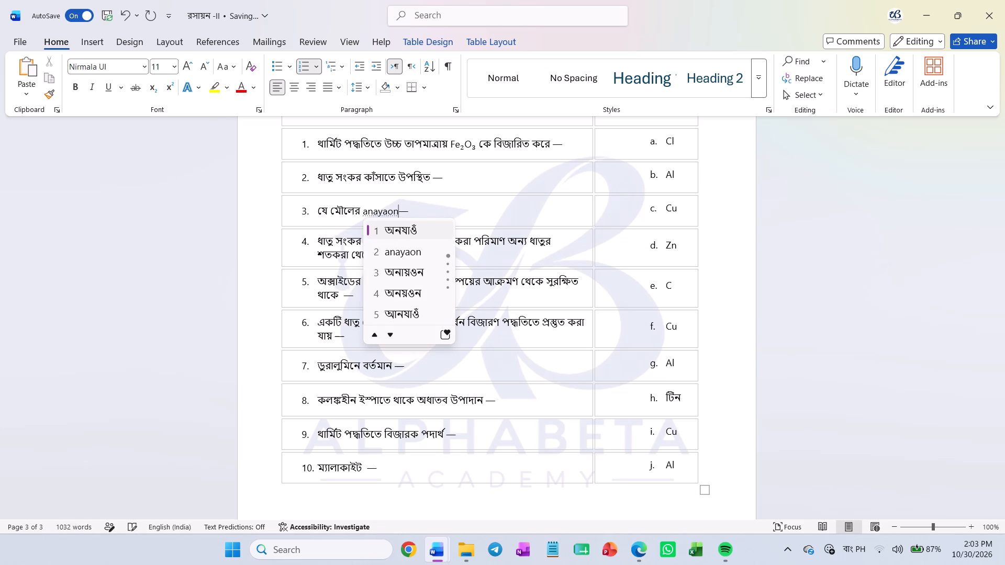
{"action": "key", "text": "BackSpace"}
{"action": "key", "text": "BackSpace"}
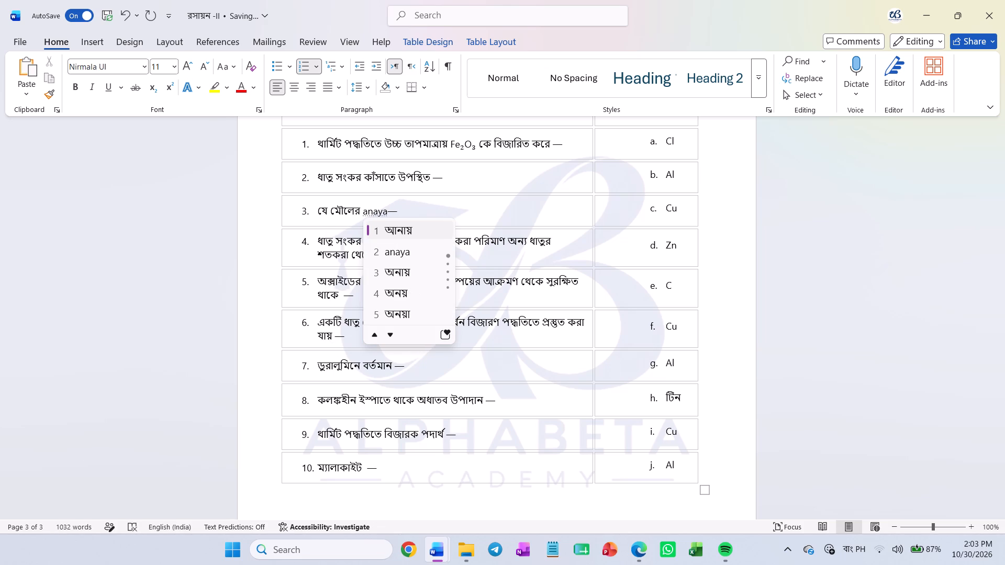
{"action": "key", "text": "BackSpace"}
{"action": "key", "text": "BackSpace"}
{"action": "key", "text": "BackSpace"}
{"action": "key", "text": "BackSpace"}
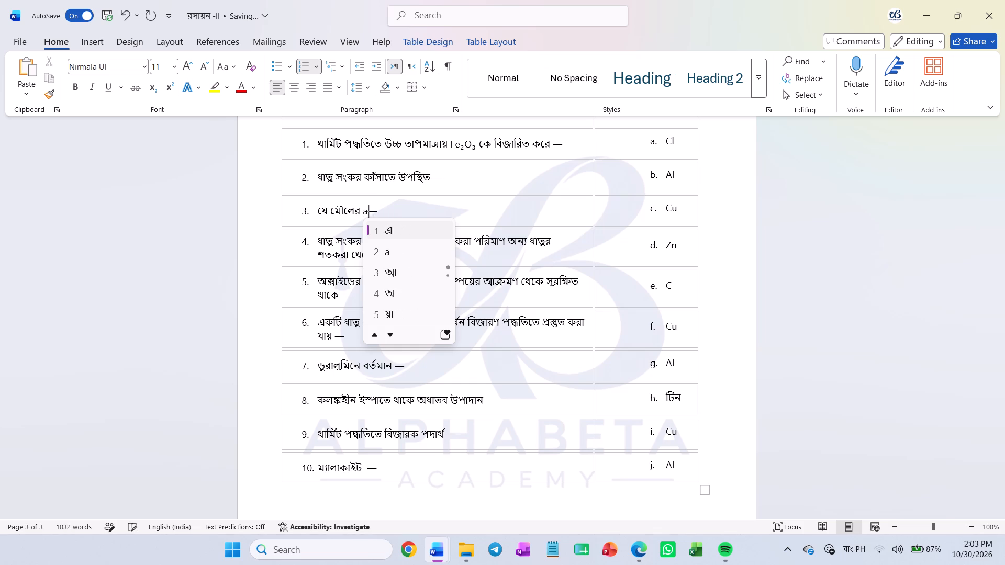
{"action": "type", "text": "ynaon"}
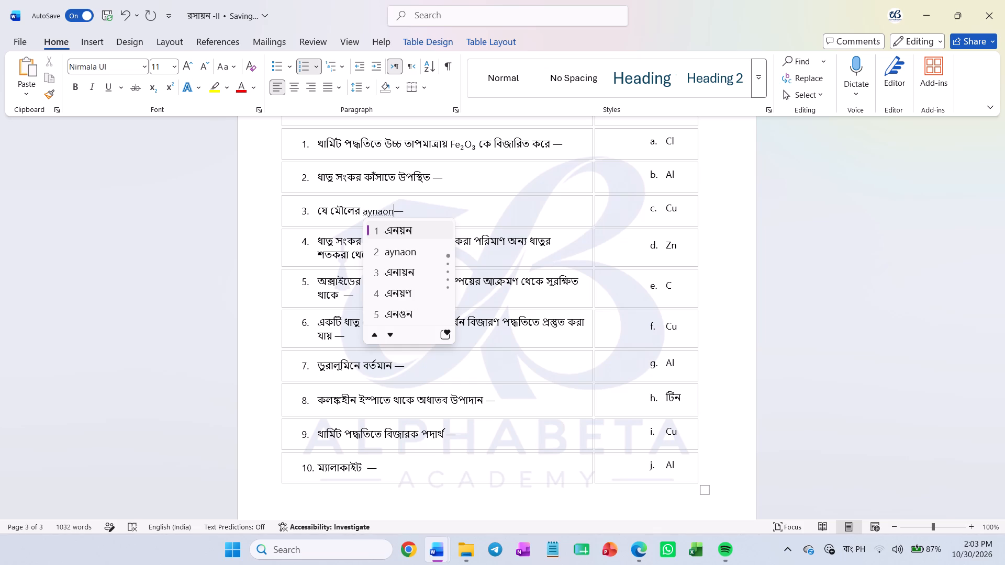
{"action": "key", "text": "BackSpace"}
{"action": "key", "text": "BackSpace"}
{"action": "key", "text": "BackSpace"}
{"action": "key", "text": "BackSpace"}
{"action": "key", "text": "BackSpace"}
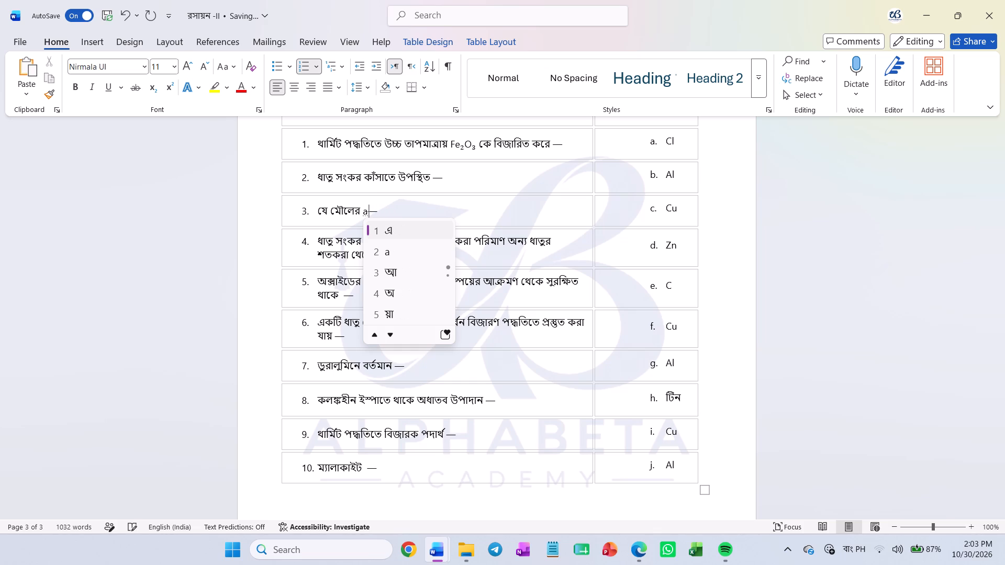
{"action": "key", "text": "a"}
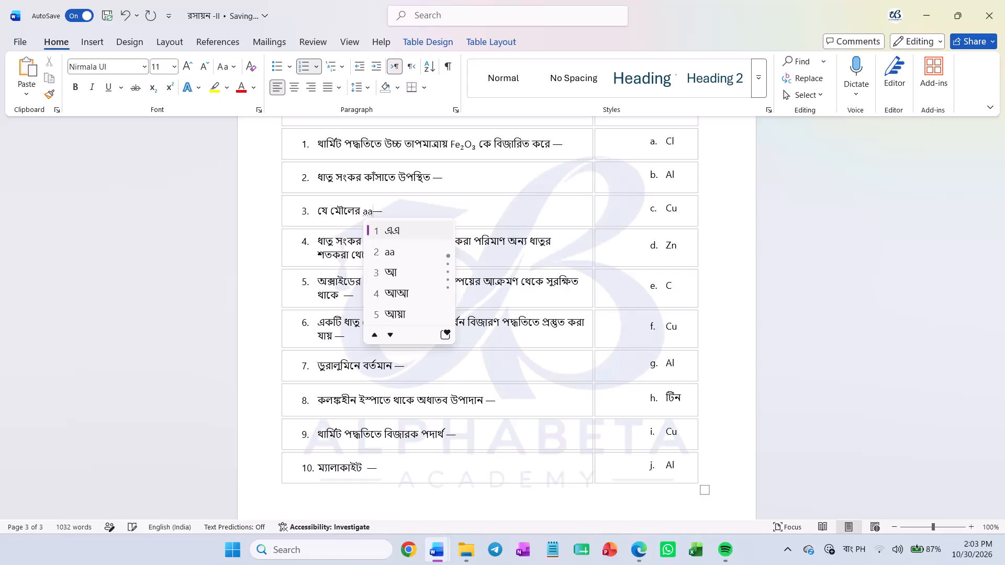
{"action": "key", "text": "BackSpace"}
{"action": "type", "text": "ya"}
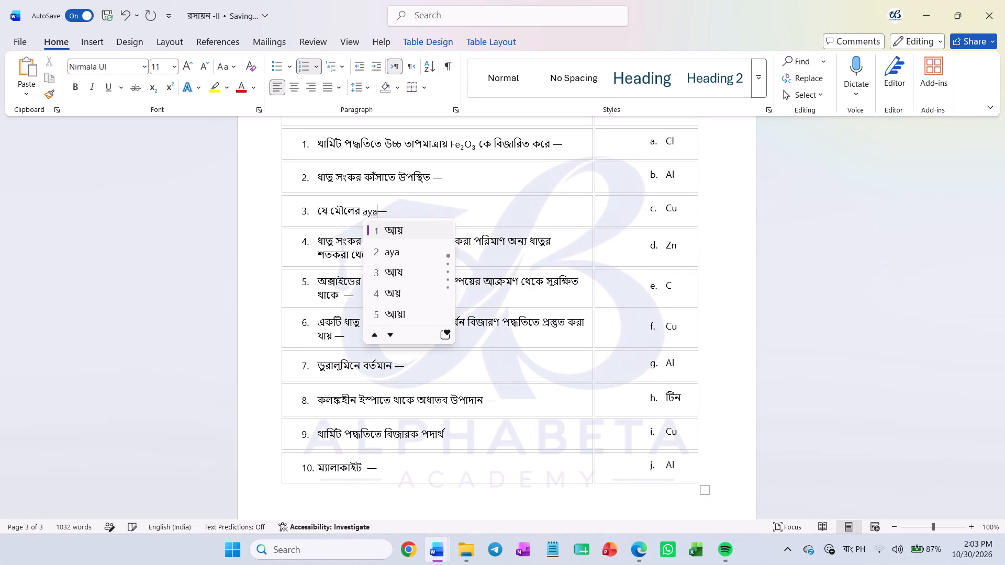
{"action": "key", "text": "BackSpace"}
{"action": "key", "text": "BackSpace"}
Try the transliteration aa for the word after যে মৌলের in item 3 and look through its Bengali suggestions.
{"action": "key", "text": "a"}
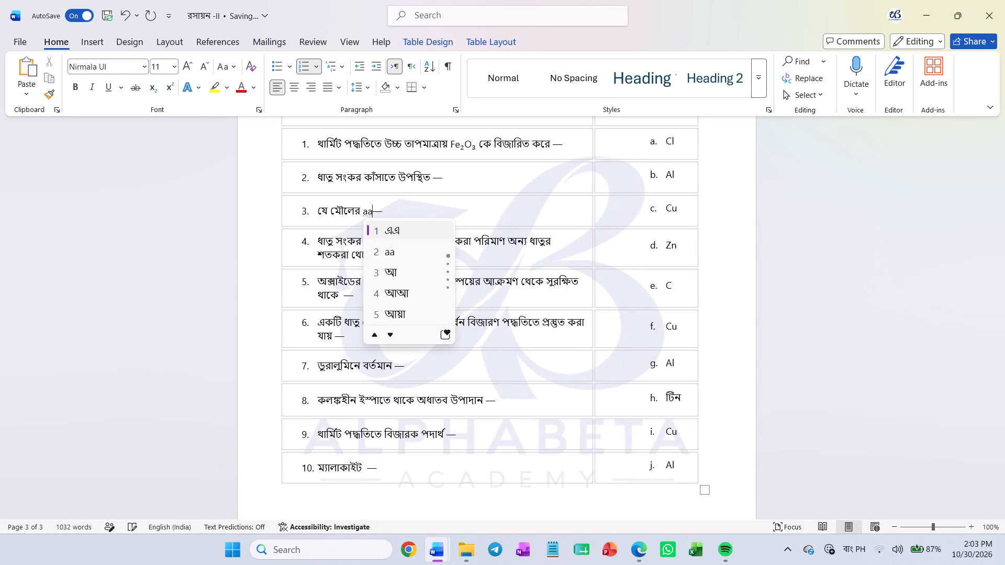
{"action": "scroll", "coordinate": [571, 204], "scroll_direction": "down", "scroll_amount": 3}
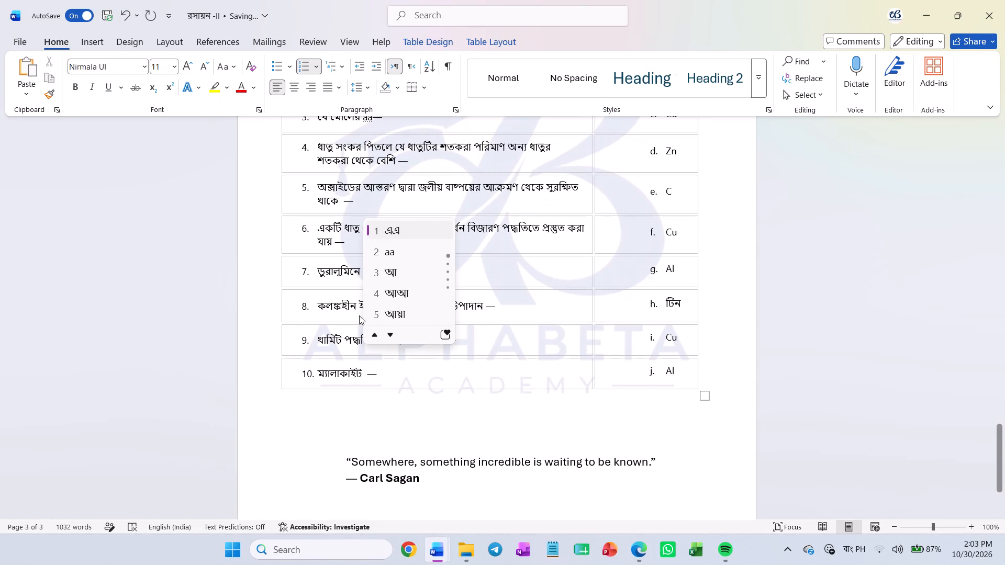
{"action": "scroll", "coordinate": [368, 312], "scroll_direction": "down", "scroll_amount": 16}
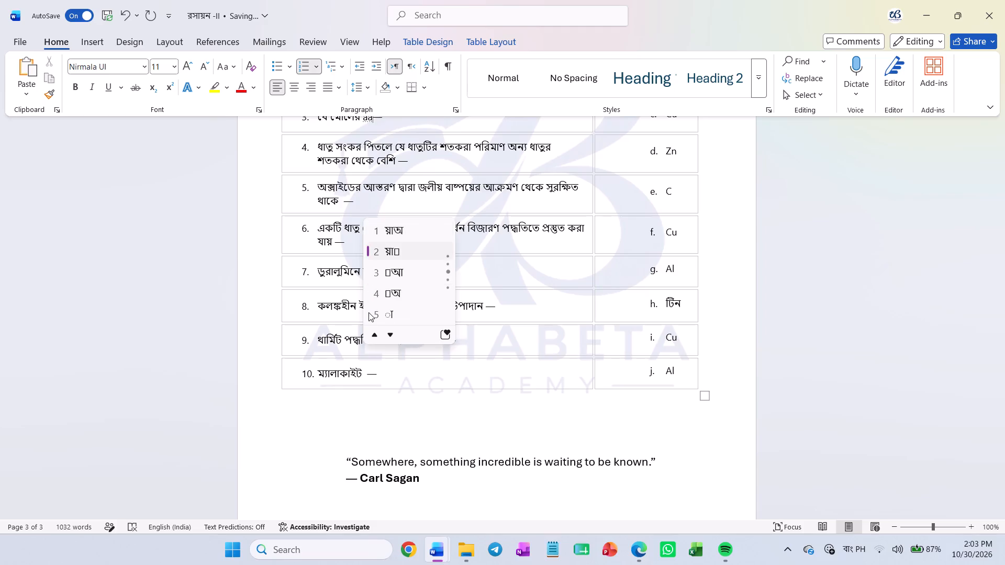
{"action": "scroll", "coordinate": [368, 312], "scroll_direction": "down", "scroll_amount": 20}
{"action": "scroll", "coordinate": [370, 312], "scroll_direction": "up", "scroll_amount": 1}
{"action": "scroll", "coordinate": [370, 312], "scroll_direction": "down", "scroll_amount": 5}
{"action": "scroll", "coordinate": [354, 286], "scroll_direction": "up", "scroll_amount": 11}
Change the transliteration after যে মৌলের in item 3 to ay and look through its Bengali suggestions.
{"action": "key", "text": "BackSpace"}
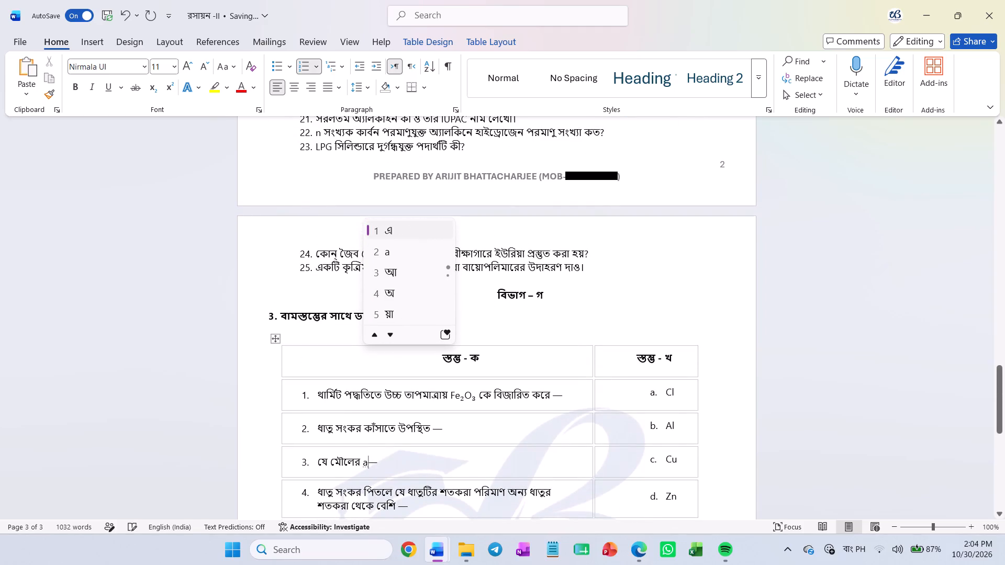
{"action": "key", "text": "y"}
{"action": "scroll", "coordinate": [420, 309], "scroll_direction": "down", "scroll_amount": 7}
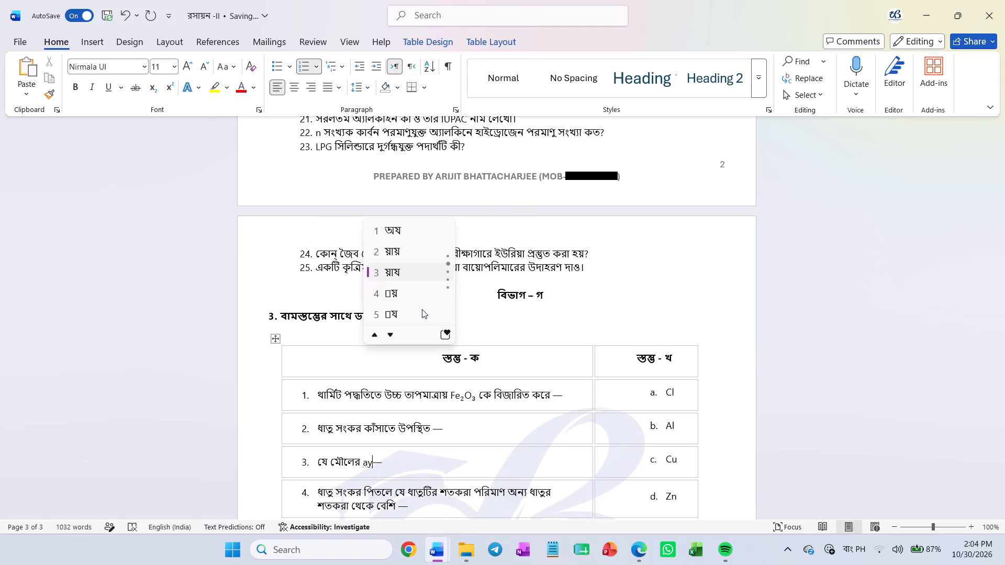
{"action": "scroll", "coordinate": [427, 309], "scroll_direction": "down", "scroll_amount": 13}
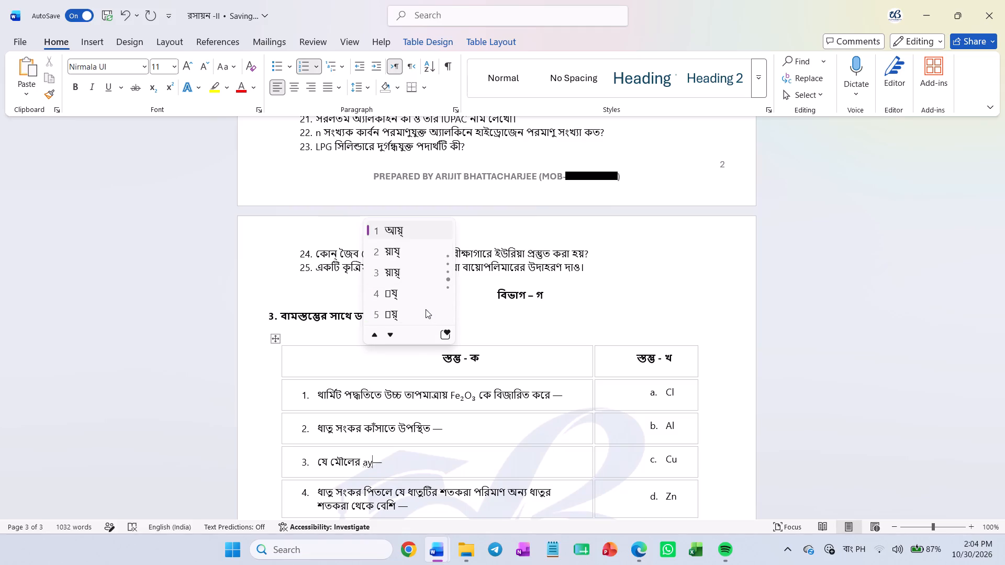
{"action": "scroll", "coordinate": [426, 309], "scroll_direction": "down", "scroll_amount": 9}
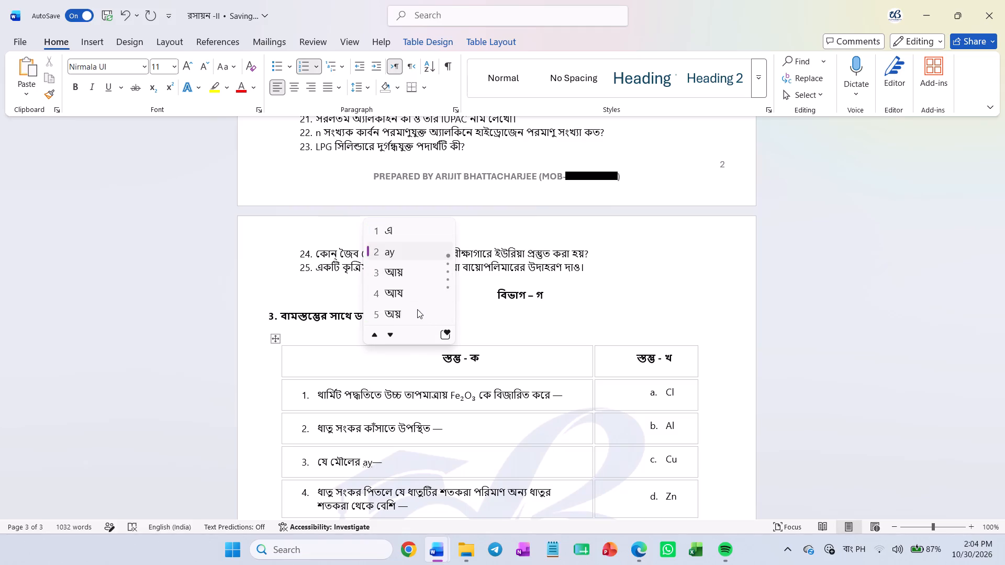
Look back through the earlier questions from the column-matching section to the heading on page 1.
{"action": "scroll", "coordinate": [363, 209], "scroll_direction": "up", "scroll_amount": 5}
{"action": "scroll", "coordinate": [320, 209], "scroll_direction": "up", "scroll_amount": 4}
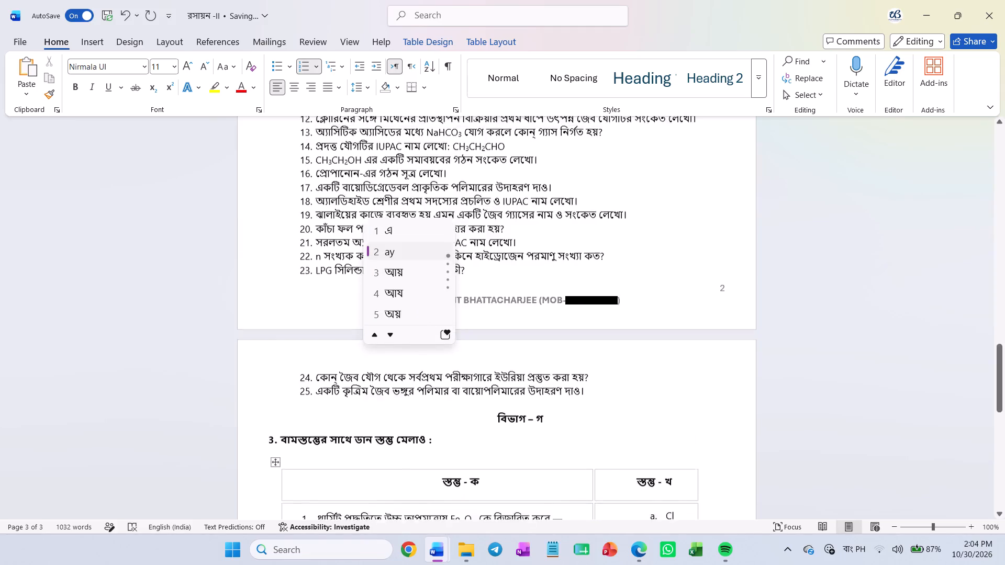
{"action": "scroll", "coordinate": [320, 209], "scroll_direction": "up", "scroll_amount": 5}
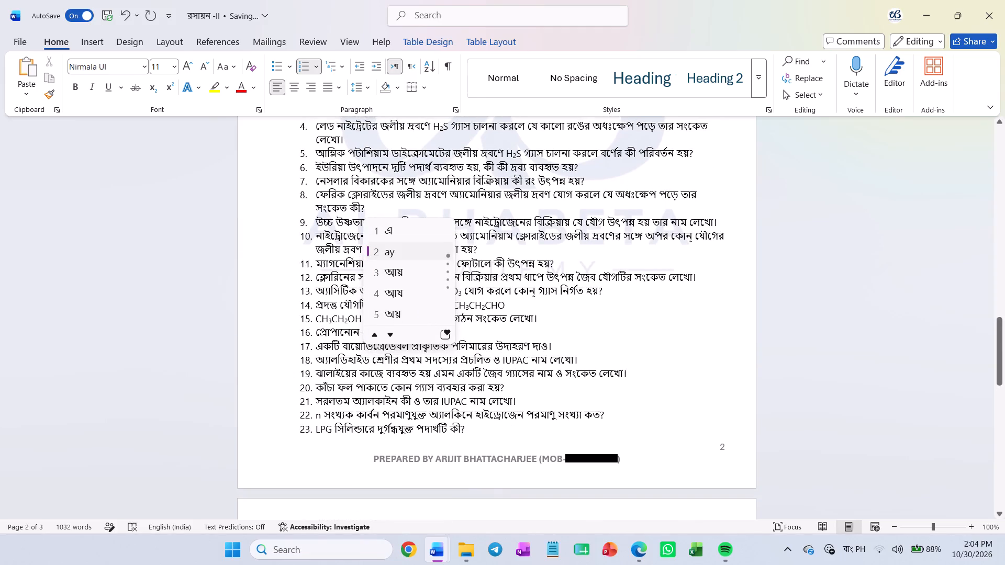
{"action": "scroll", "coordinate": [320, 251], "scroll_direction": "up", "scroll_amount": 3}
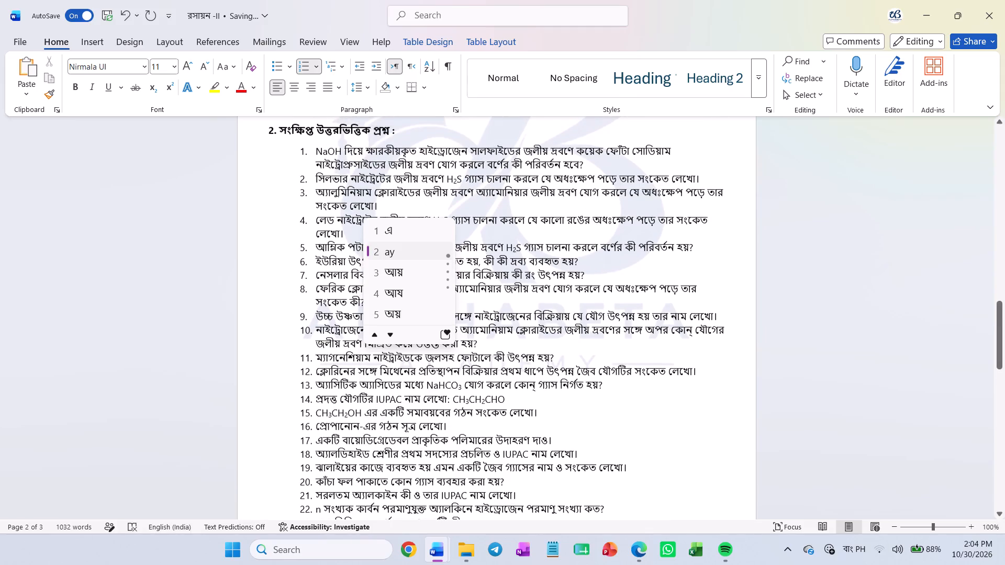
{"action": "scroll", "coordinate": [320, 251], "scroll_direction": "up", "scroll_amount": 7}
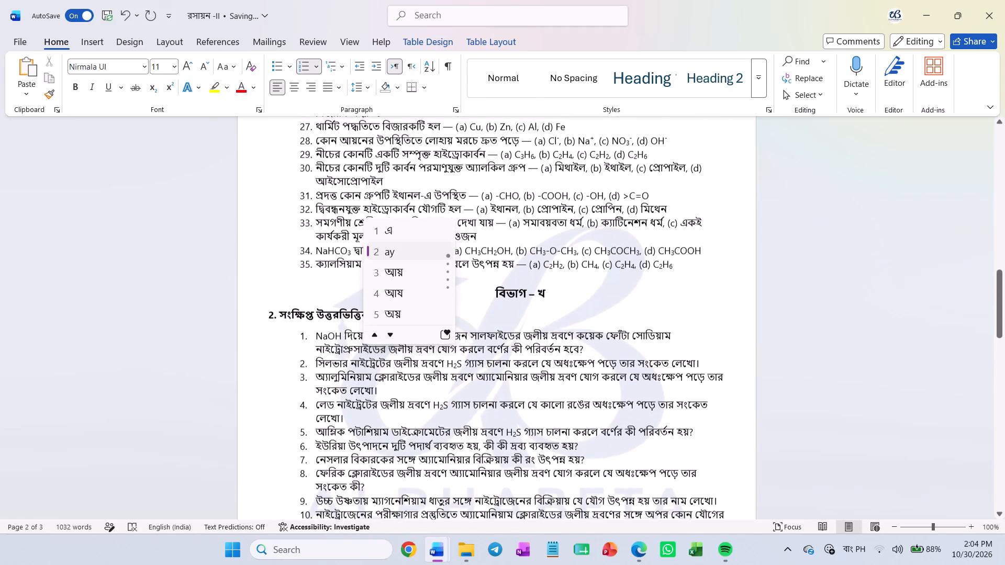
{"action": "scroll", "coordinate": [320, 251], "scroll_direction": "up", "scroll_amount": 12}
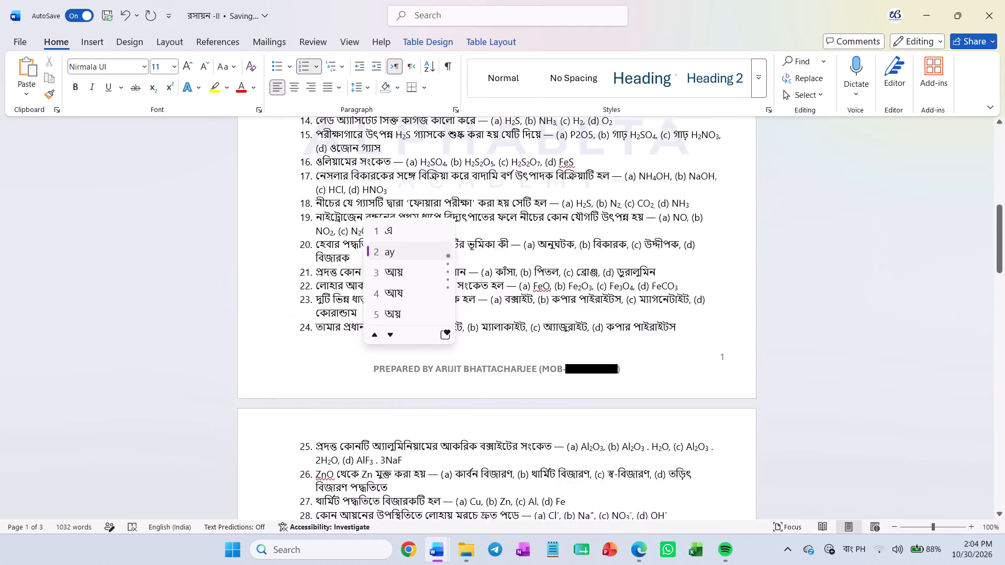
{"action": "scroll", "coordinate": [313, 254], "scroll_direction": "up", "scroll_amount": 3}
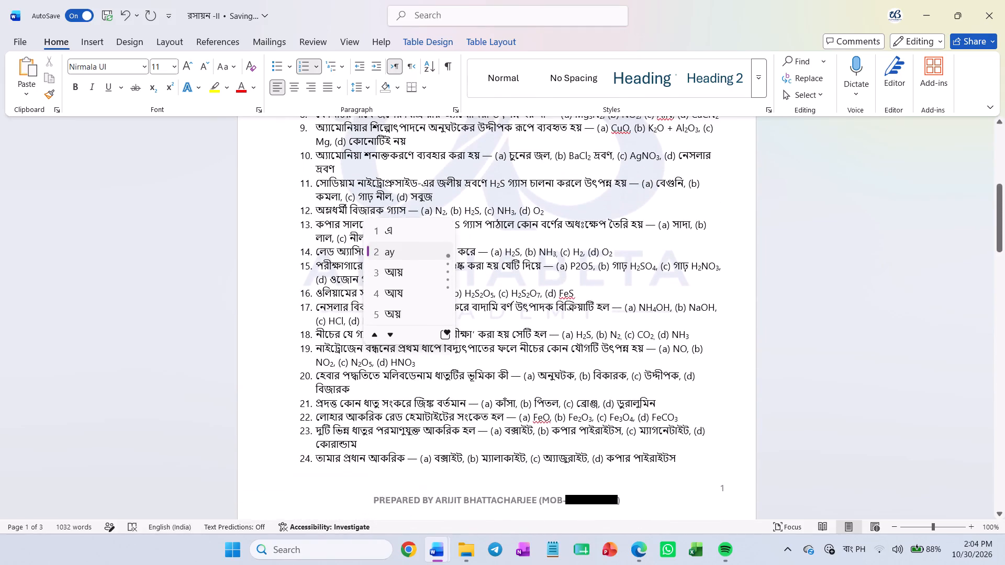
{"action": "scroll", "coordinate": [313, 254], "scroll_direction": "up", "scroll_amount": 4}
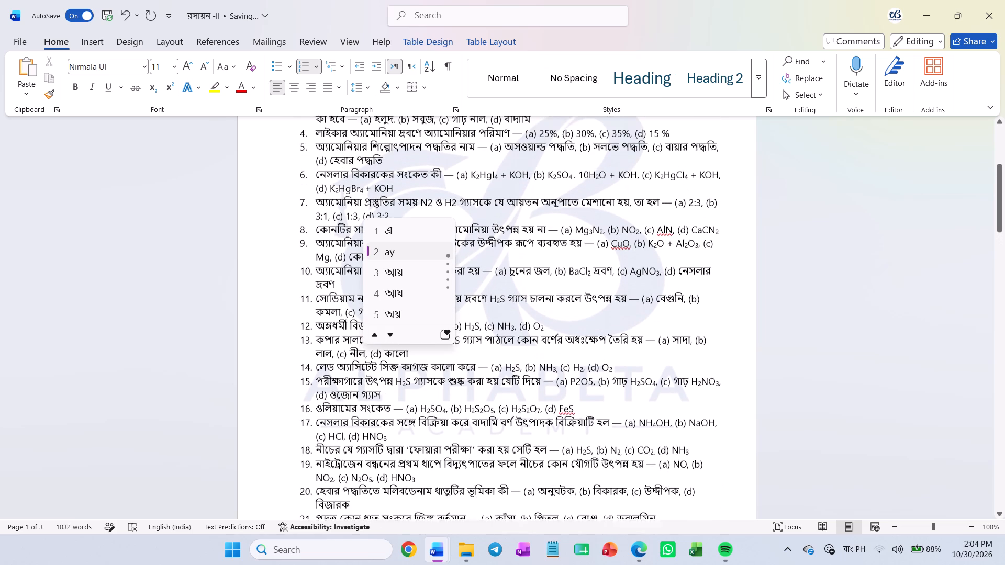
{"action": "scroll", "coordinate": [313, 254], "scroll_direction": "up", "scroll_amount": 1}
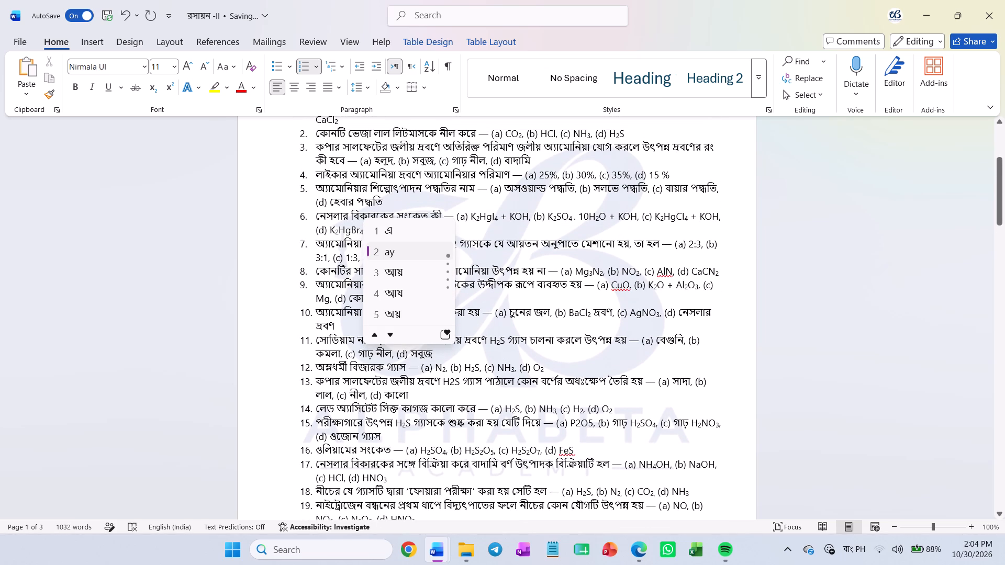
{"action": "scroll", "coordinate": [323, 232], "scroll_direction": "up", "scroll_amount": 5}
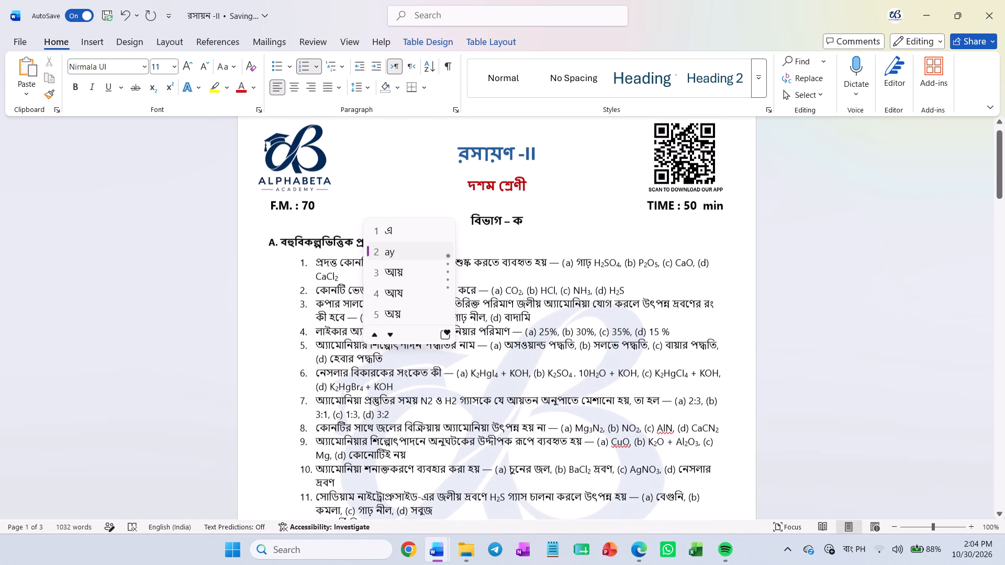